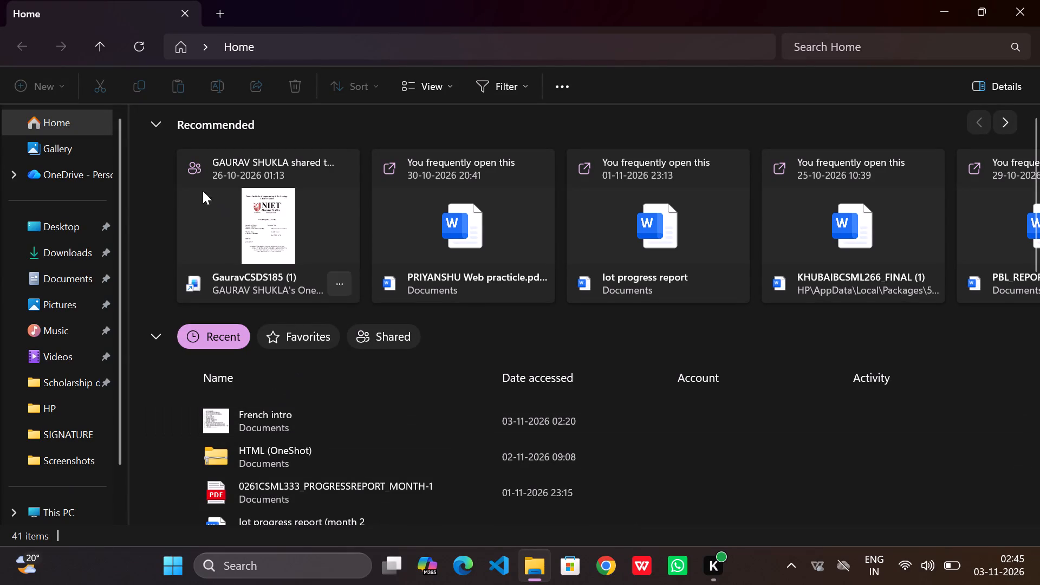
# Open the Documents folder and look through the files it contains.
pyautogui.click(46, 270)
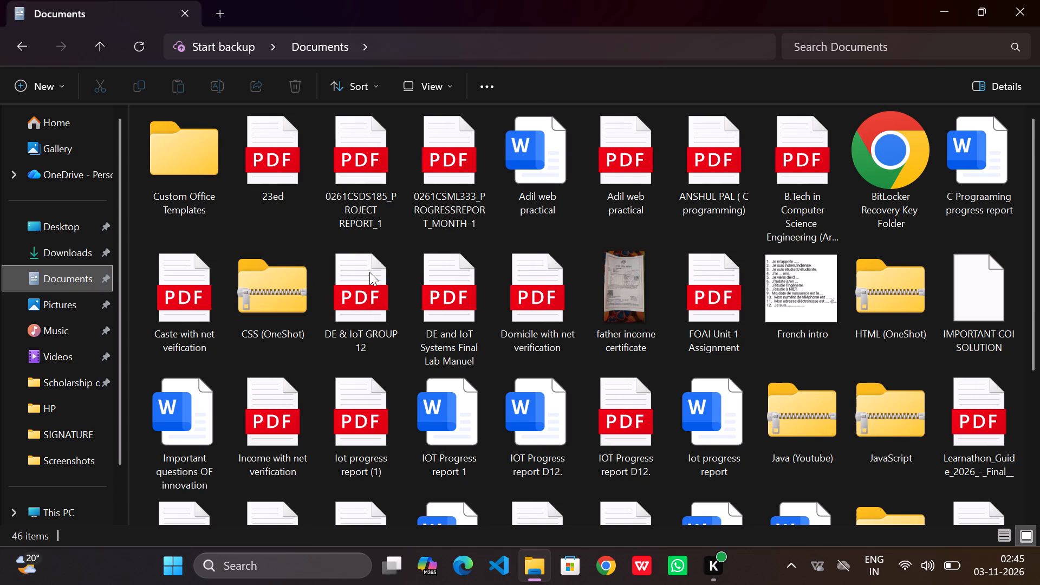
pyautogui.click(69, 272)
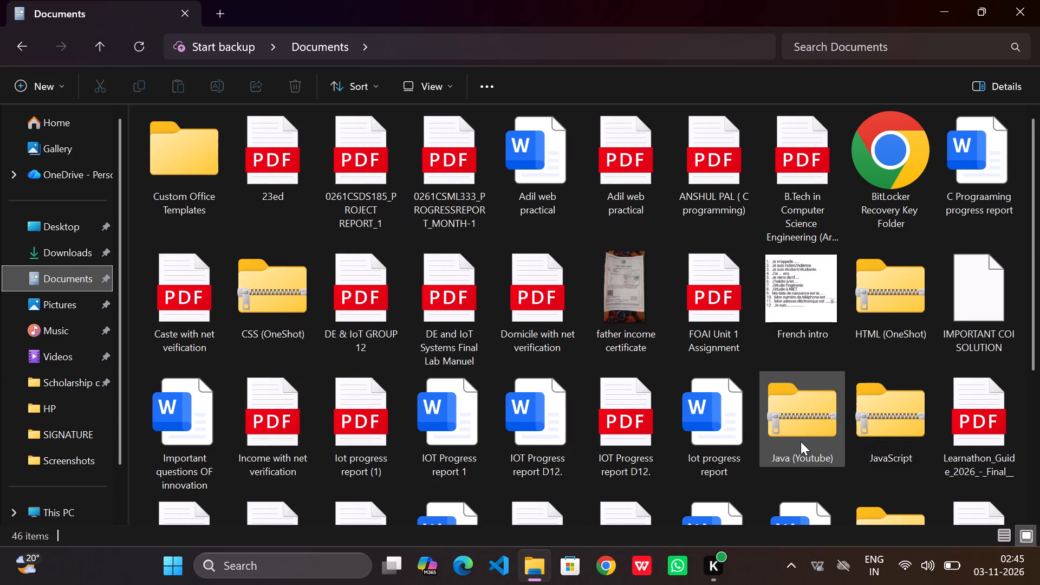
pyautogui.scroll(-1, 801, 441)
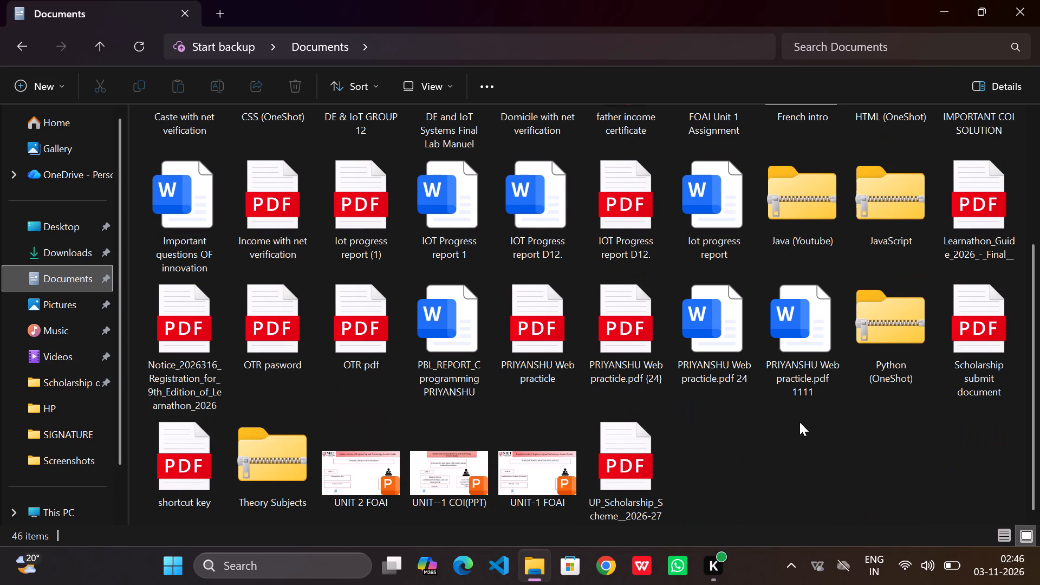
pyautogui.scroll(-1, 799, 419)
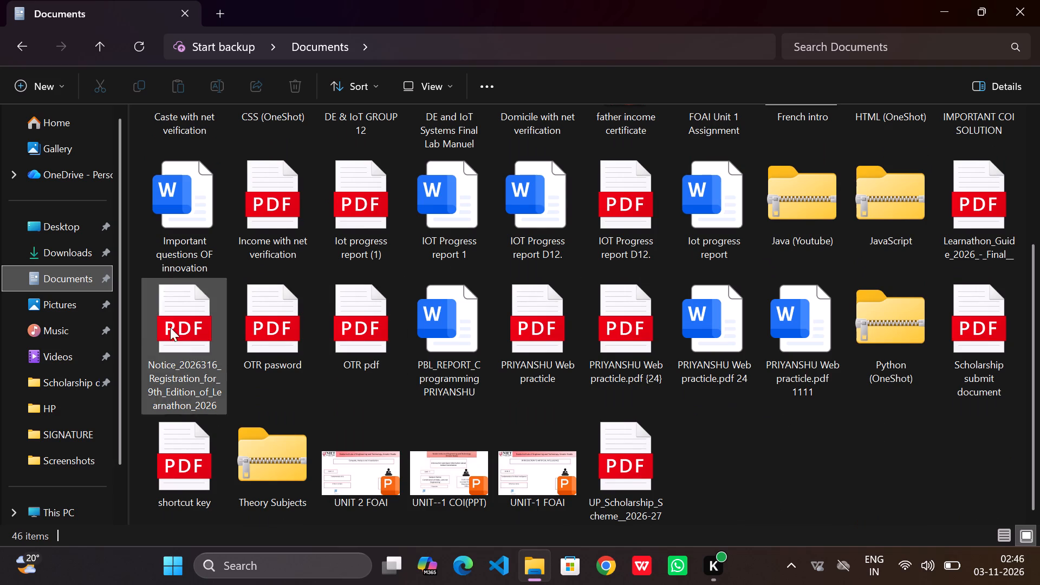
pyautogui.doubleClick(64, 277)
pyautogui.click(64, 277)
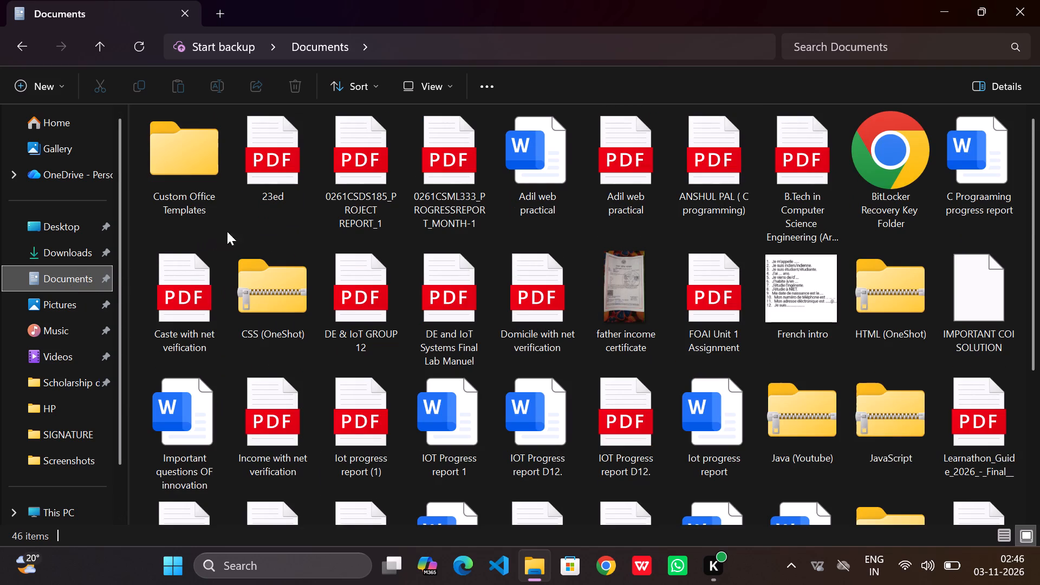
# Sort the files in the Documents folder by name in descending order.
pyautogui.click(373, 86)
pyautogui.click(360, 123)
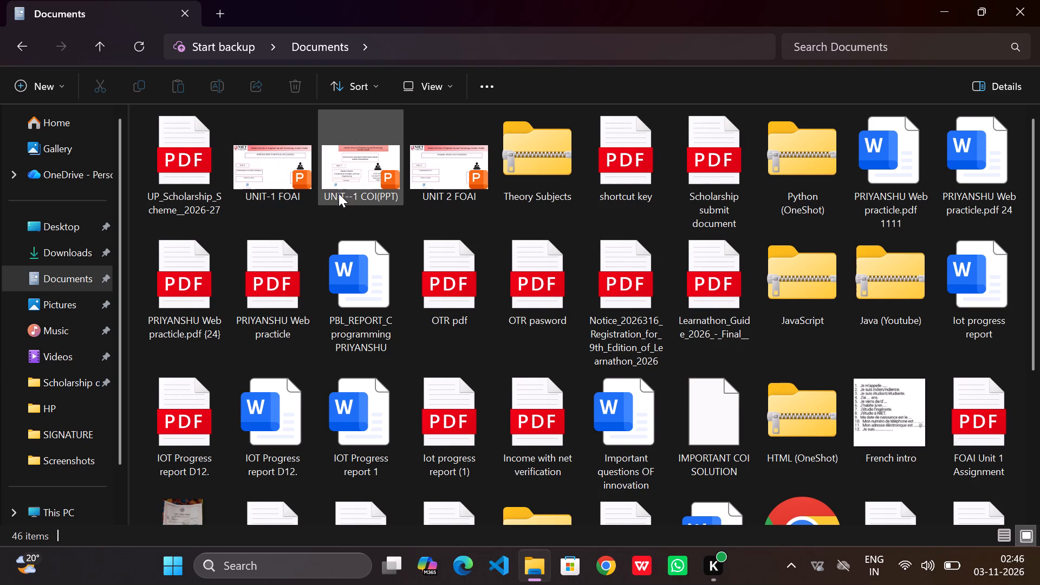
# Sort the files in the Documents folder by date.
pyautogui.click(369, 93)
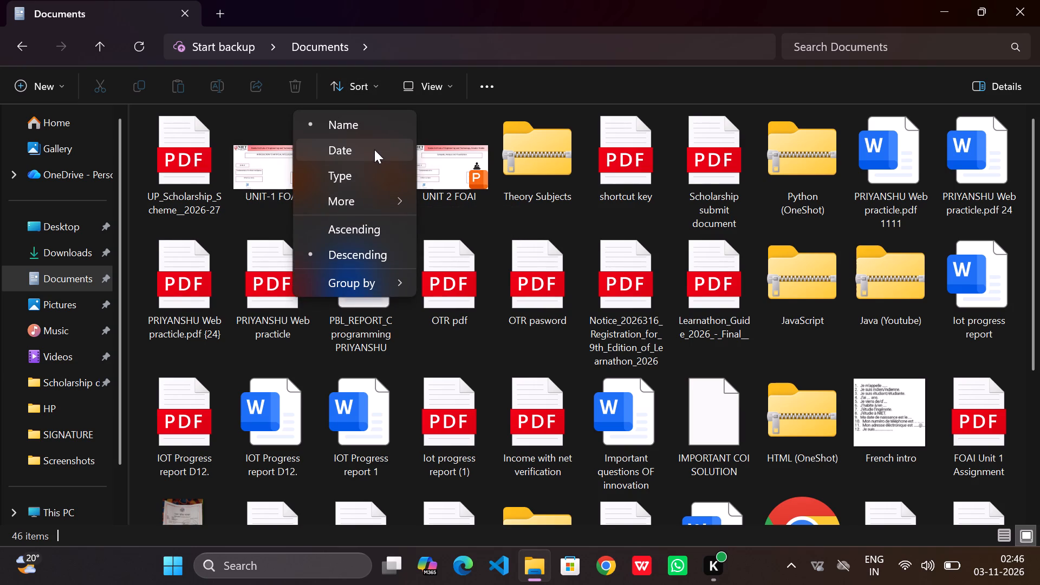
pyautogui.click(374, 149)
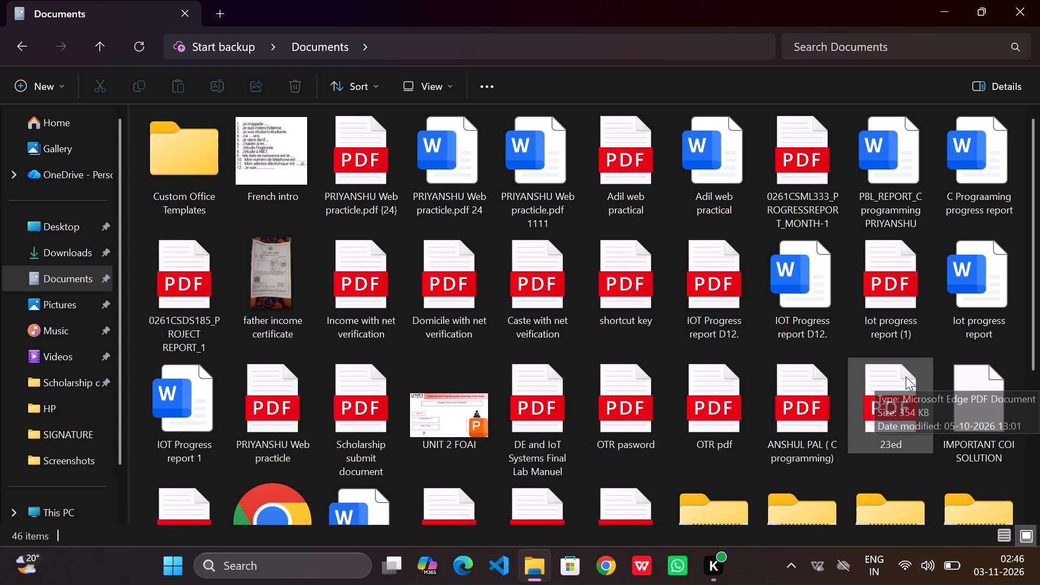
# Look over the date-sorted files and change the Documents folder's sort order to ascending.
pyautogui.scroll(-2, 566, 375)
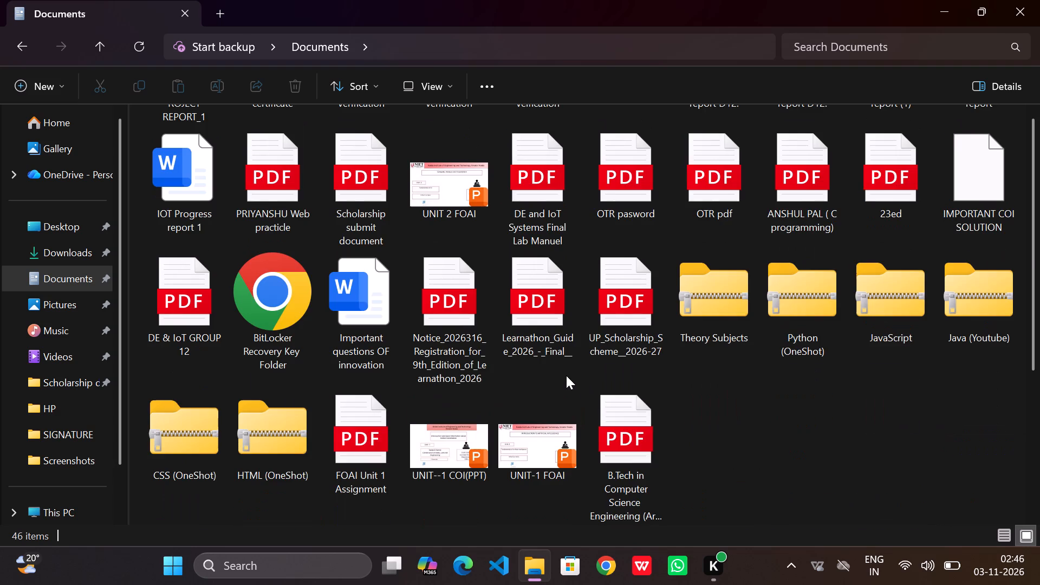
pyautogui.scroll(1, 568, 373)
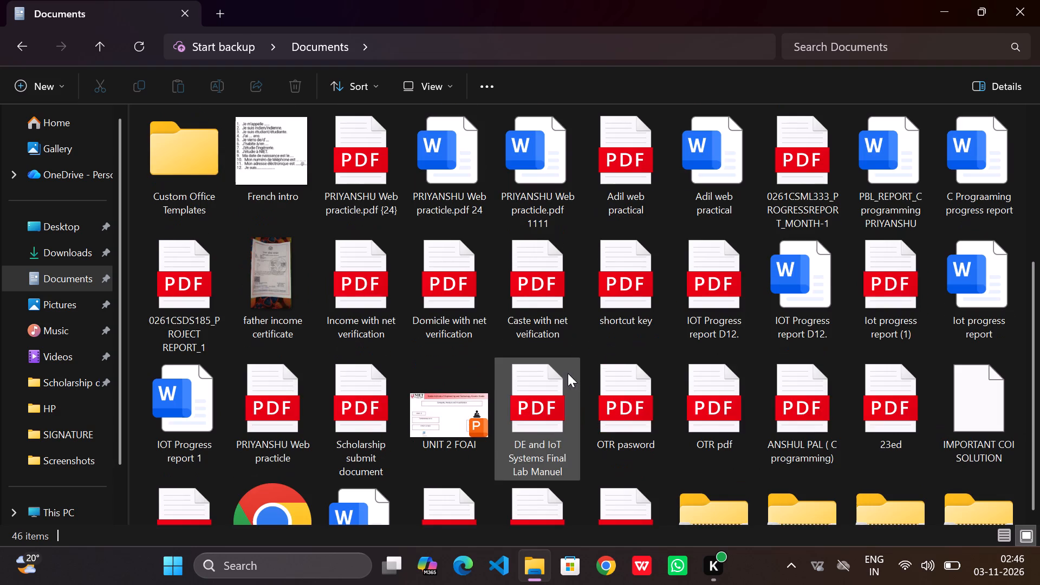
pyautogui.scroll(1, 568, 373)
pyautogui.click(366, 90)
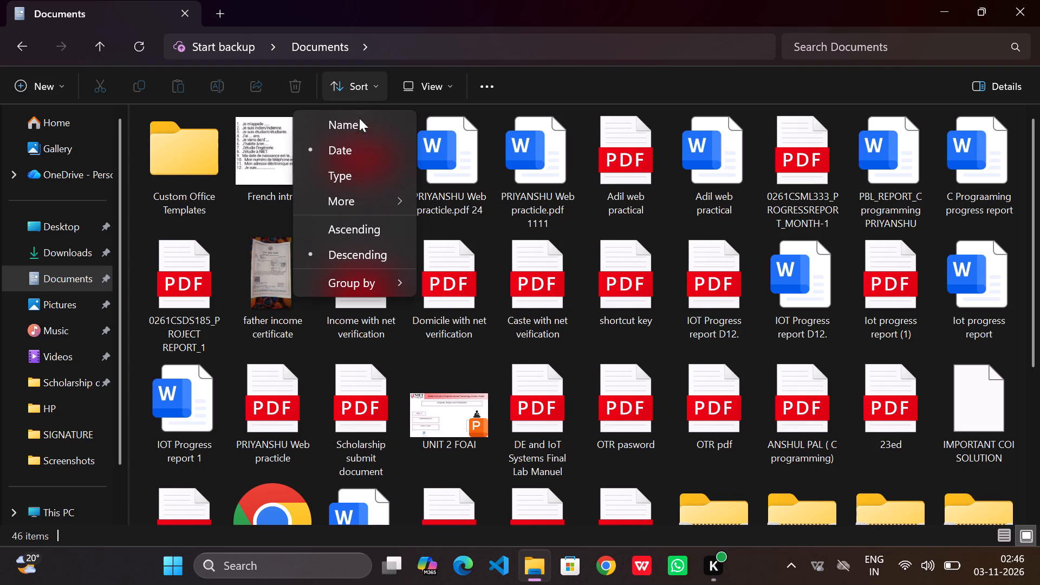
pyautogui.click(365, 235)
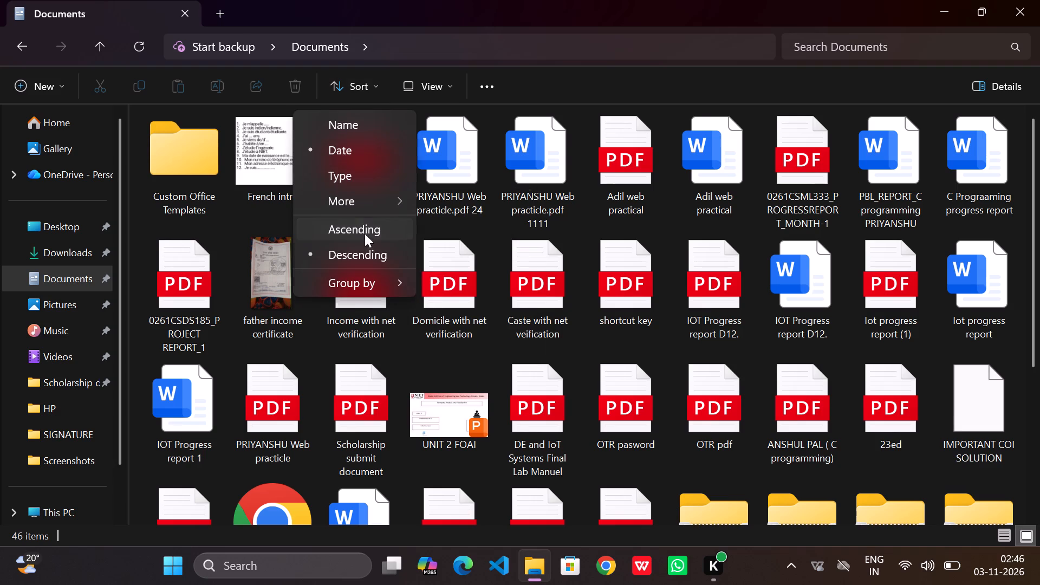
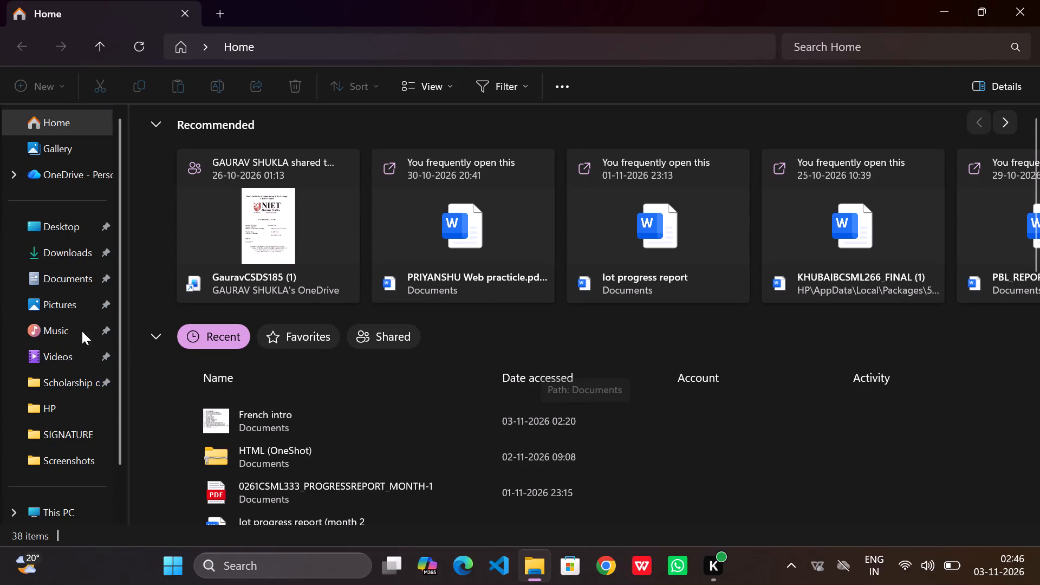
# Open the Documents folder.
pyautogui.click(55, 283)
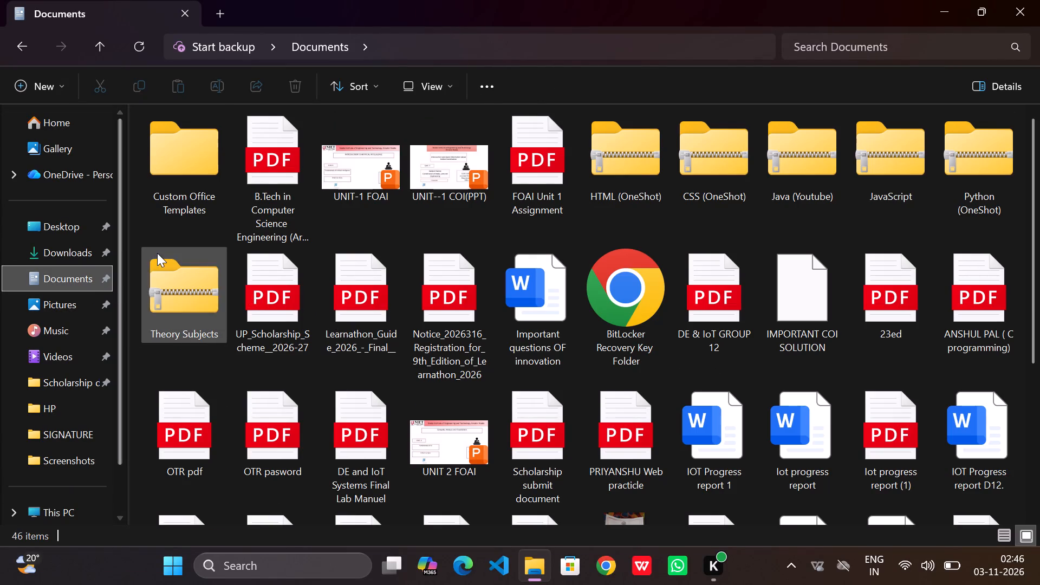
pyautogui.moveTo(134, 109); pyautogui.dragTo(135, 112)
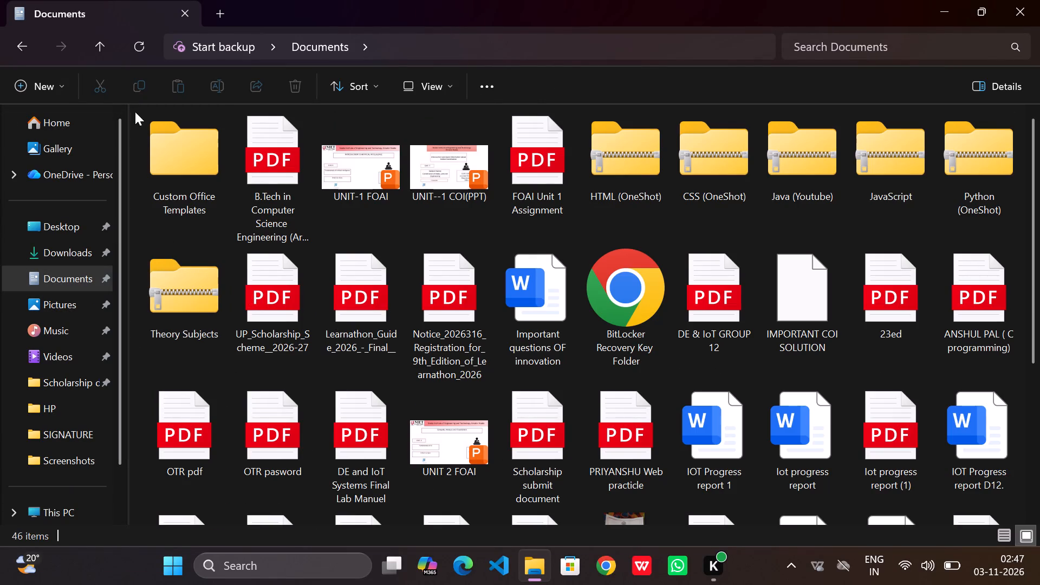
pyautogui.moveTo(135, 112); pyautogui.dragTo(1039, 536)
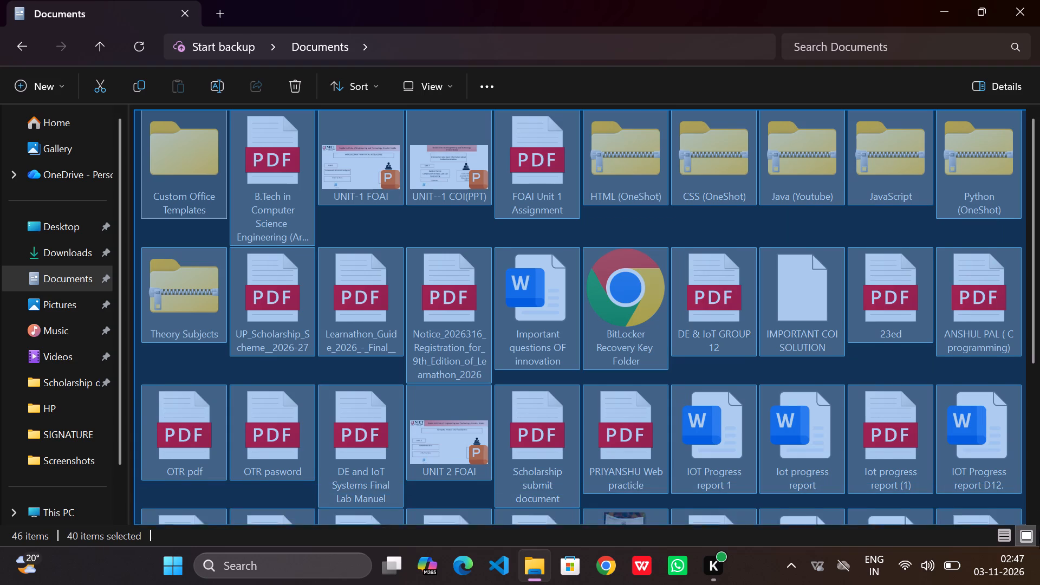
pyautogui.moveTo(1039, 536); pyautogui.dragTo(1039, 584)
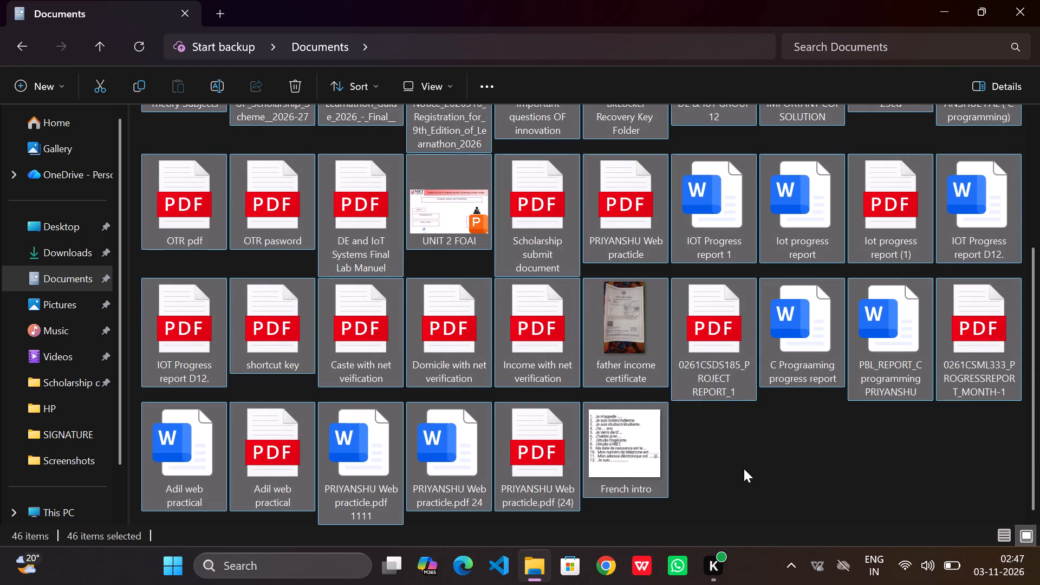
# Deselect all the files in the Documents folder.
pyautogui.click(744, 469)
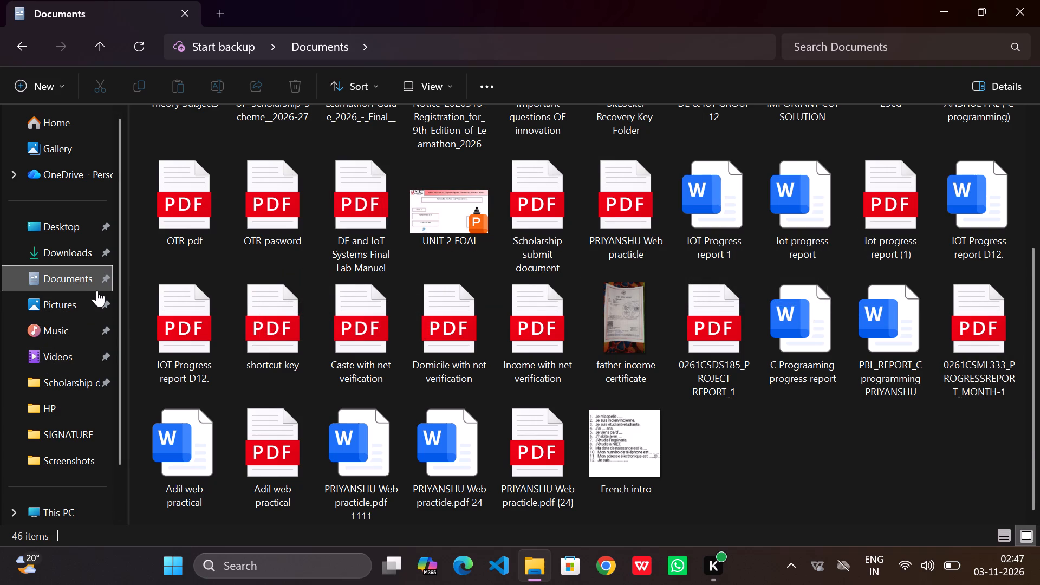
# View the Desktop and Downloads folders and return to the Documents folder.
pyautogui.click(66, 226)
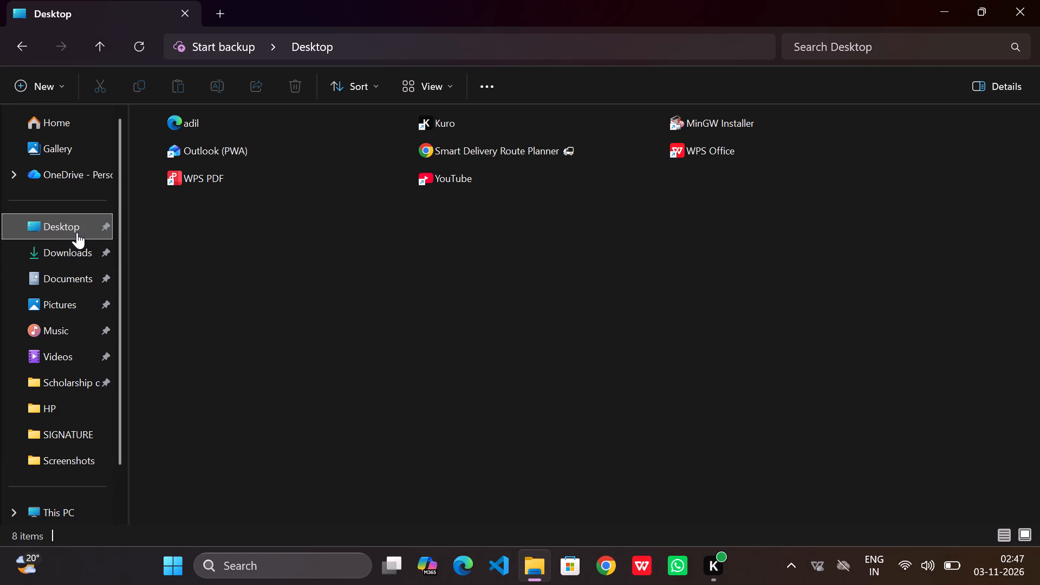
pyautogui.click(75, 255)
pyautogui.click(63, 276)
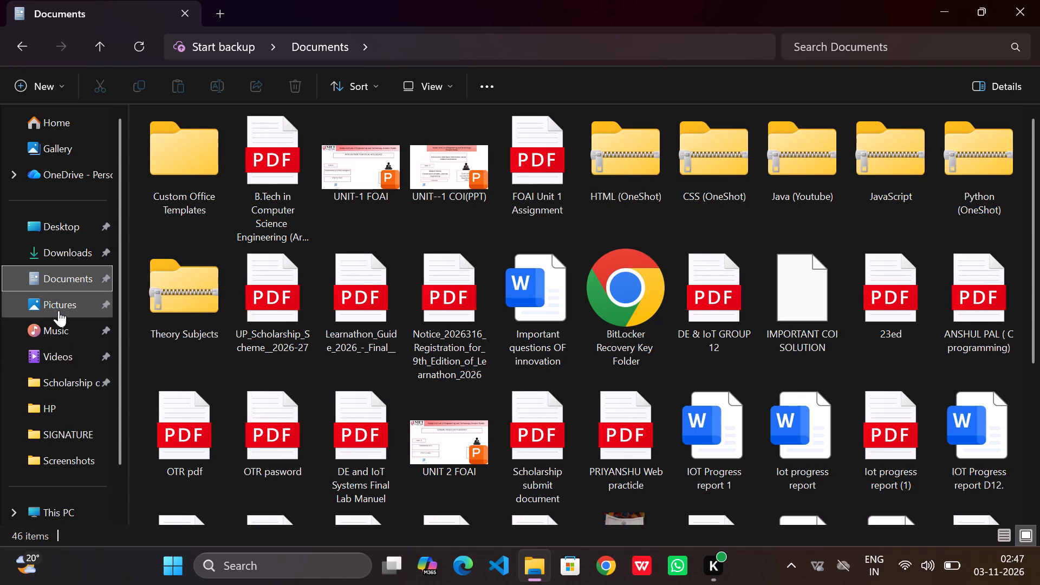
pyautogui.click(74, 282)
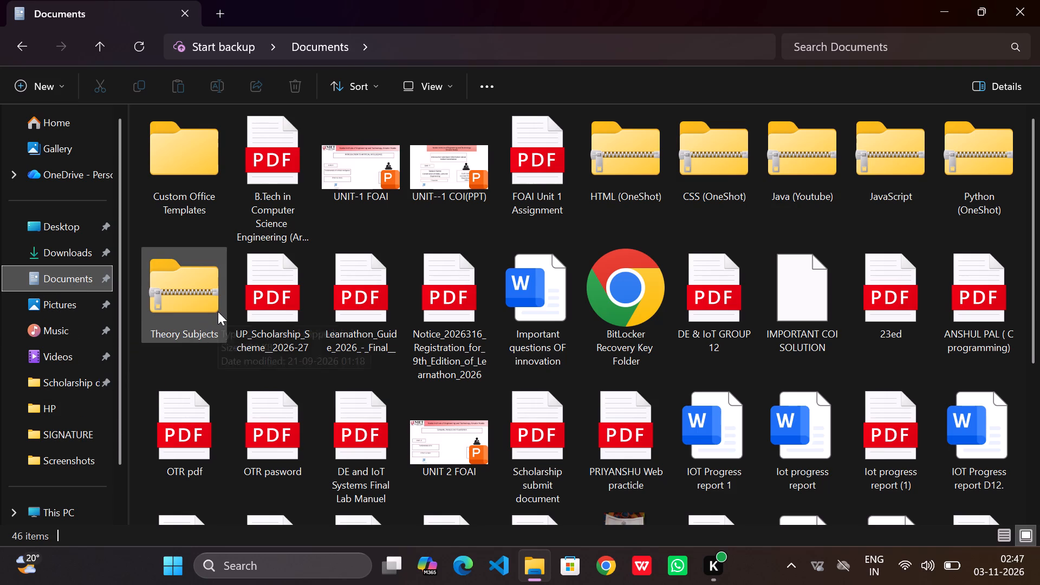
# Open the Word document "Iot progress report" from the Documents folder and dismiss its start-up dialogs.
pyautogui.scroll(-2, 218, 310)
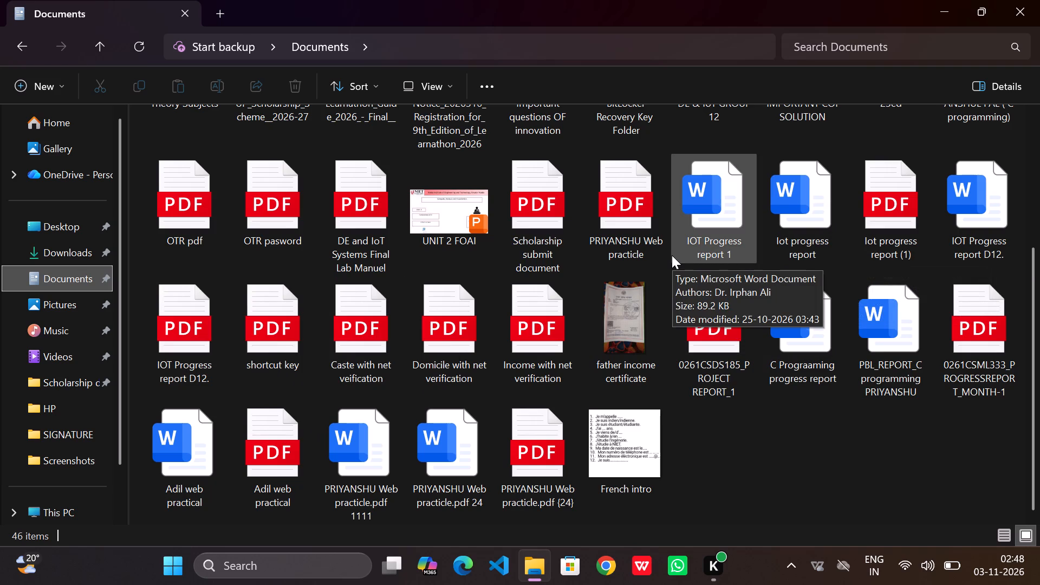
pyautogui.click(822, 201)
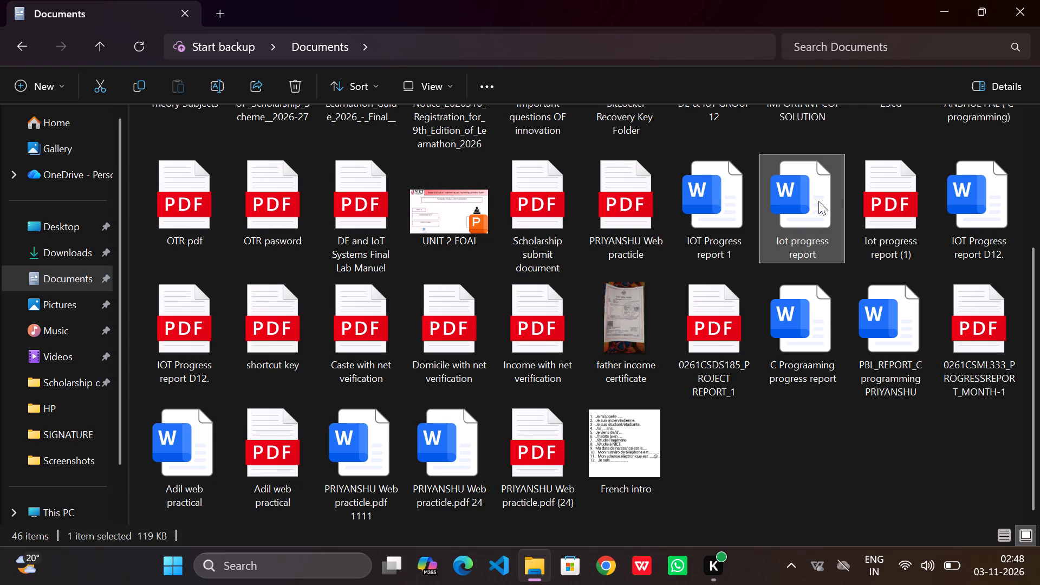
pyautogui.click(800, 224)
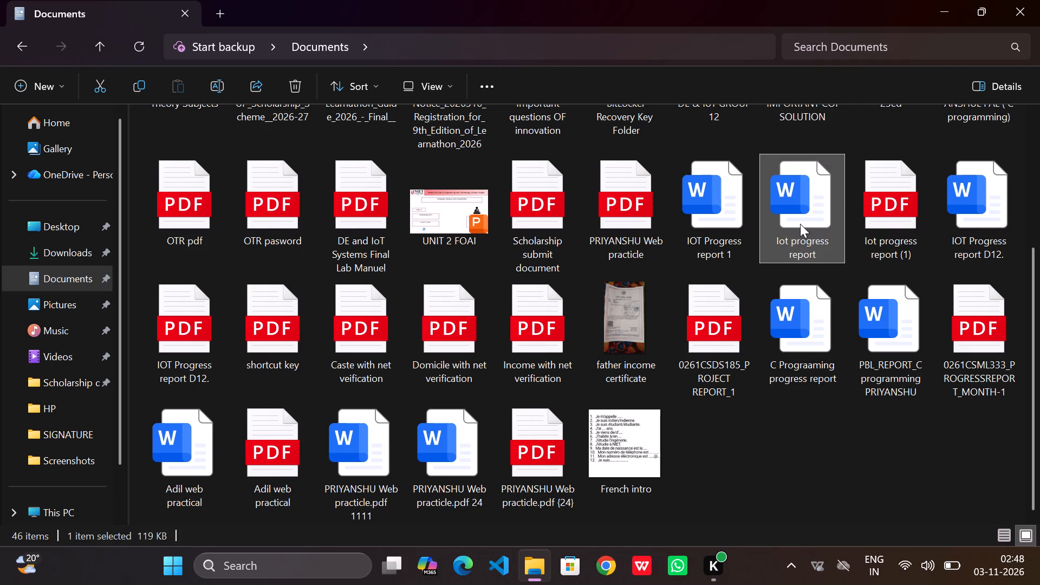
pyautogui.click(800, 223)
pyautogui.click(800, 223)
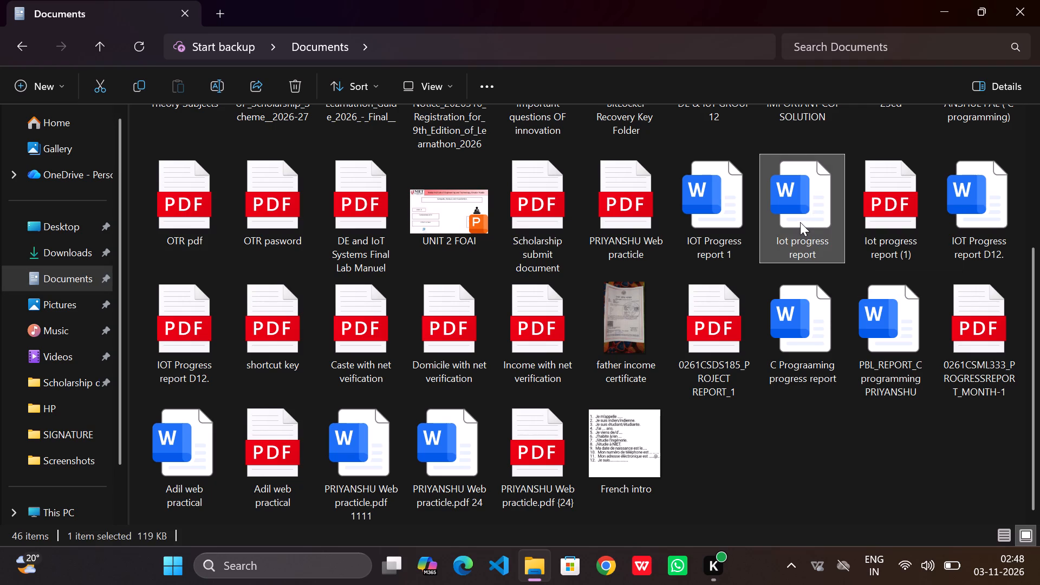
pyautogui.click(799, 222)
pyautogui.click(799, 221)
pyautogui.moveTo(798, 220); pyautogui.dragTo(797, 216)
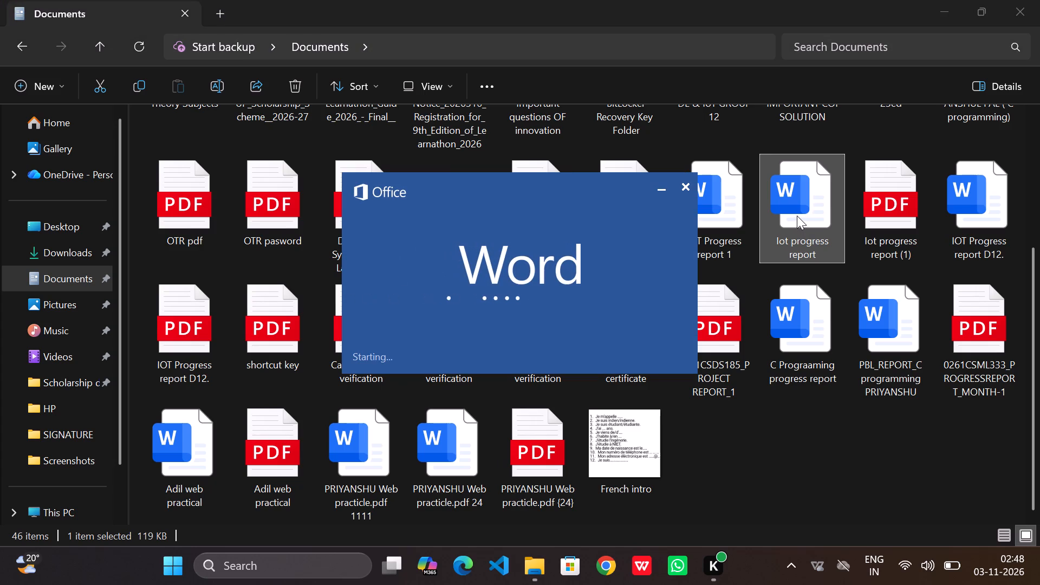
pyautogui.moveTo(797, 216); pyautogui.dragTo(790, 211)
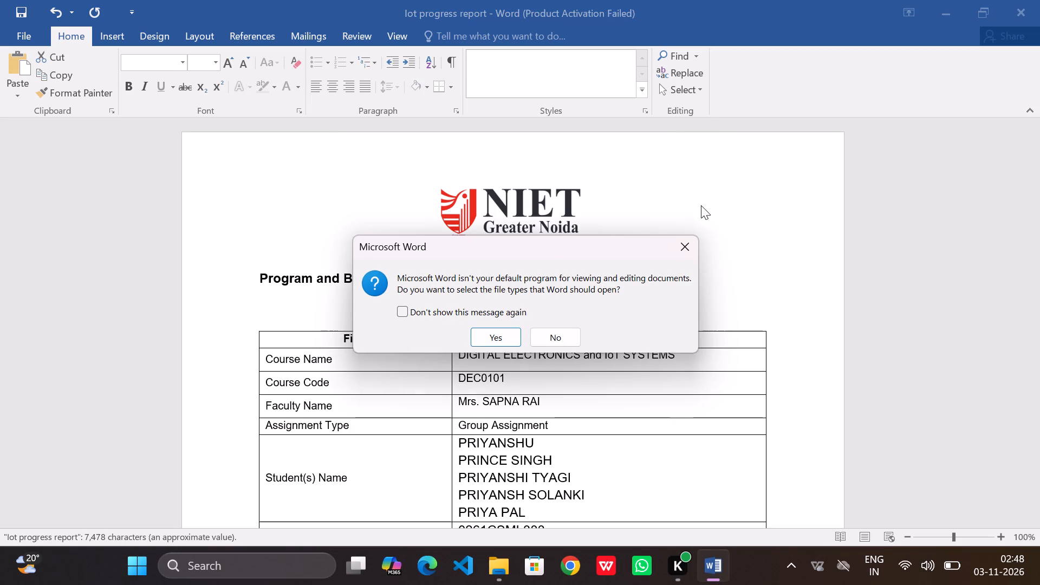
pyautogui.click(683, 247)
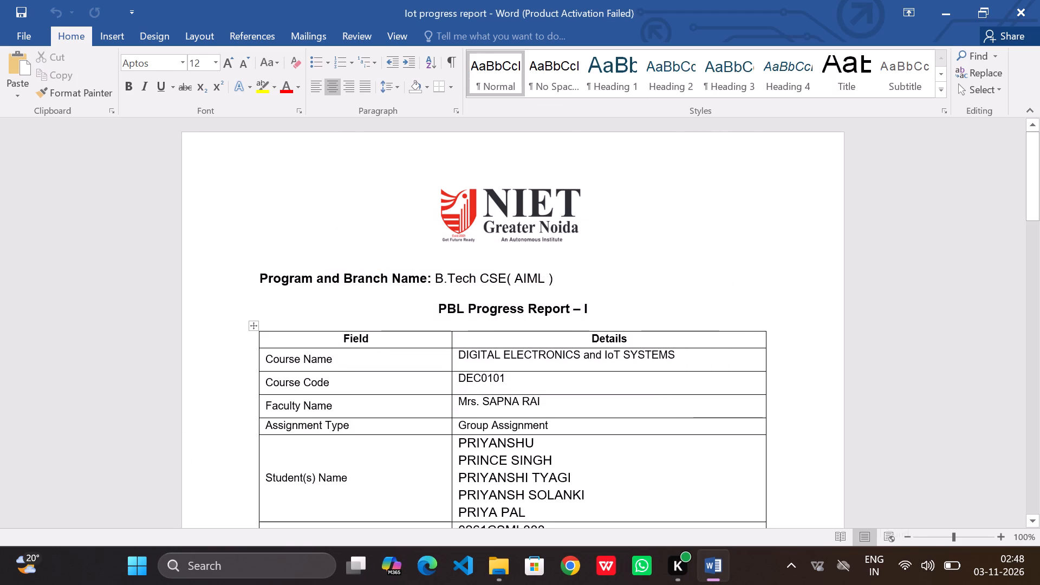
pyautogui.scroll(-2, 539, 336)
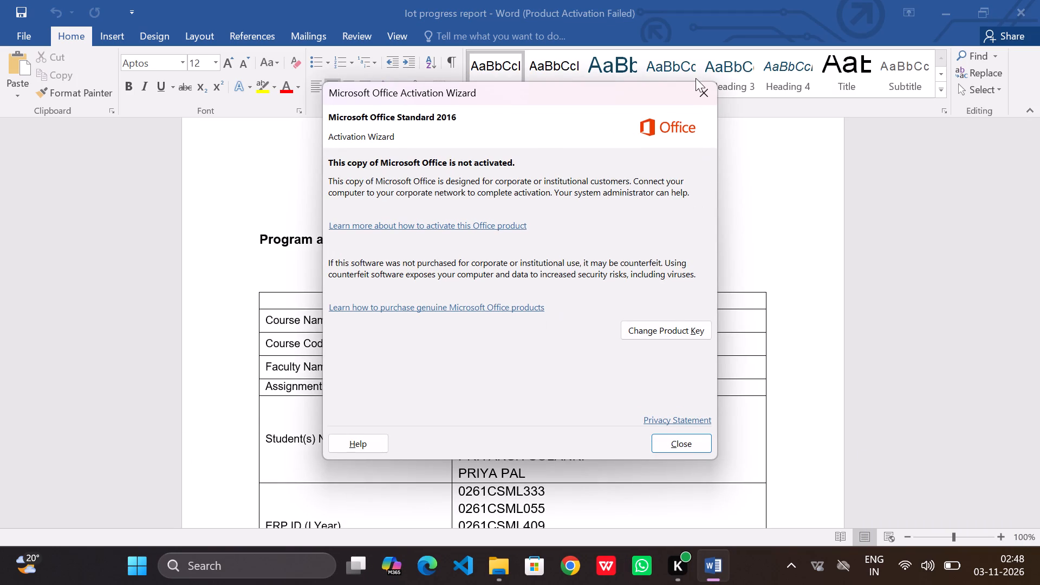
pyautogui.click(705, 89)
# Clear the Date of Submission value in the details table on page 1 of the report.
pyautogui.scroll(-8, 551, 315)
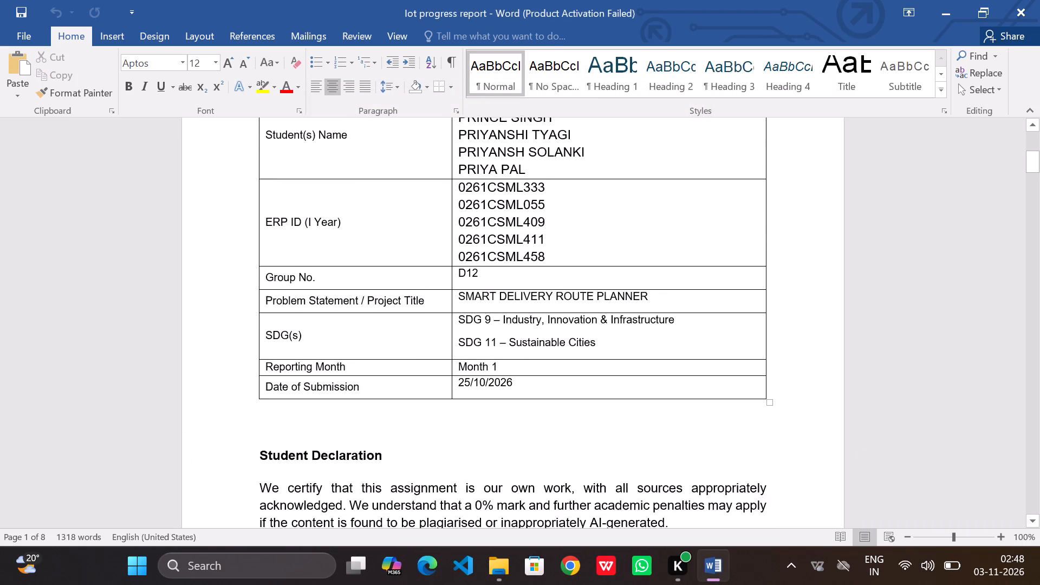
pyautogui.scroll(-8, 563, 269)
pyautogui.scroll(3, 564, 265)
pyautogui.click(525, 190)
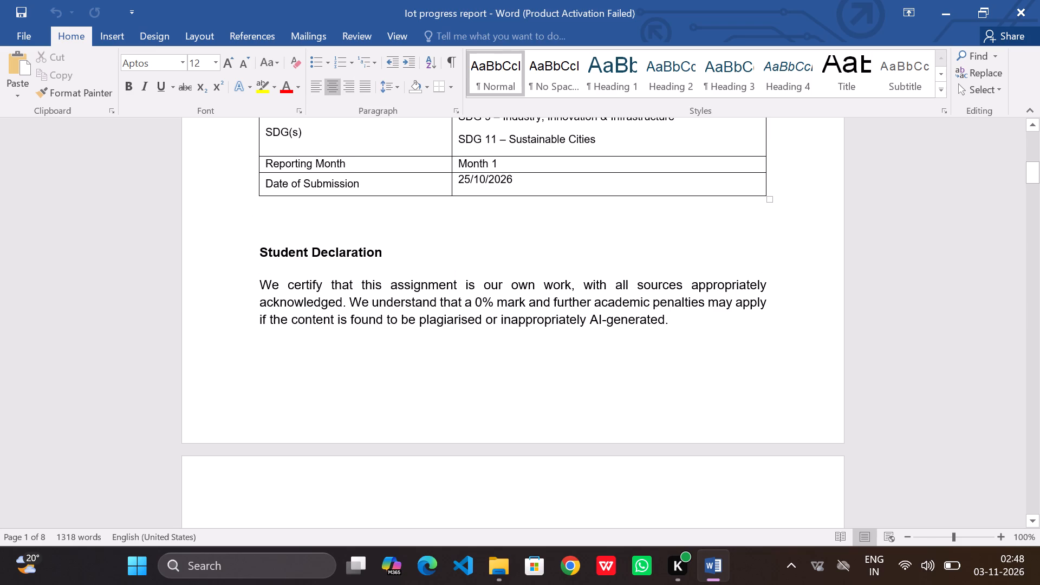
pyautogui.press('BackSpace')
pyautogui.press('BackSpace')
pyautogui.press('BackSpace')
pyautogui.press('BackSpace')
pyautogui.press('BackSpace')
pyautogui.press('BackSpace')
pyautogui.press('BackSpace')
pyautogui.press('BackSpace')
pyautogui.press('BackSpace')
pyautogui.press('BackSpace')
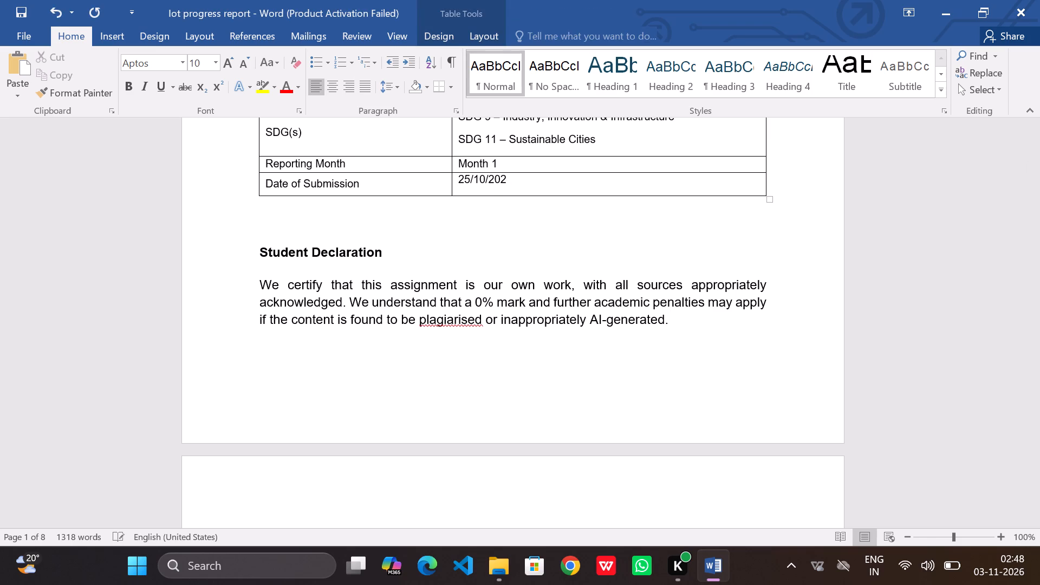
pyautogui.press('BackSpace')
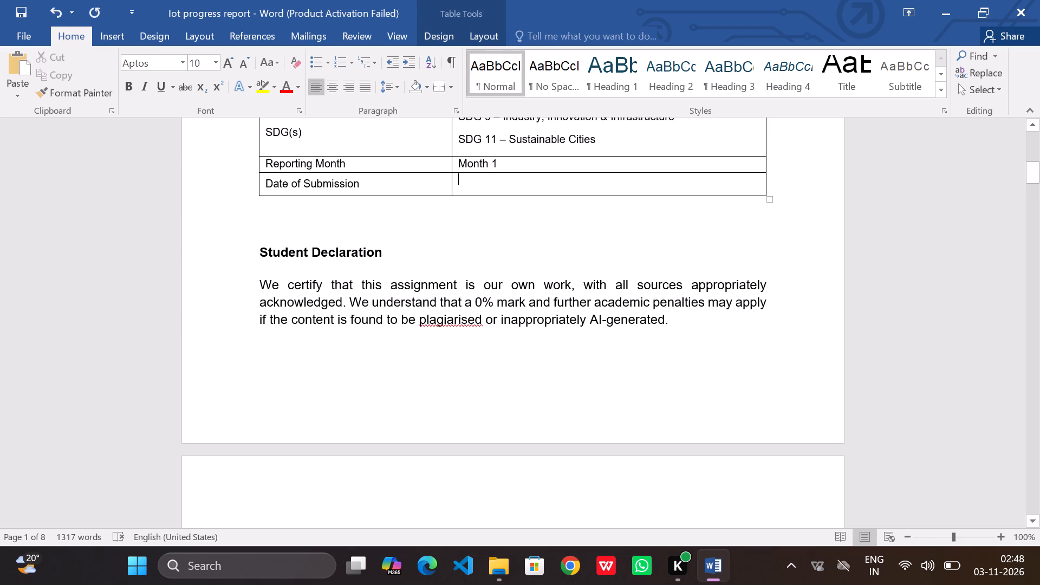
# Stretch the Student Name & Signature(s) table on page 2 to more than twice its height, keeping about the same width.
pyautogui.scroll(-10, 524, 187)
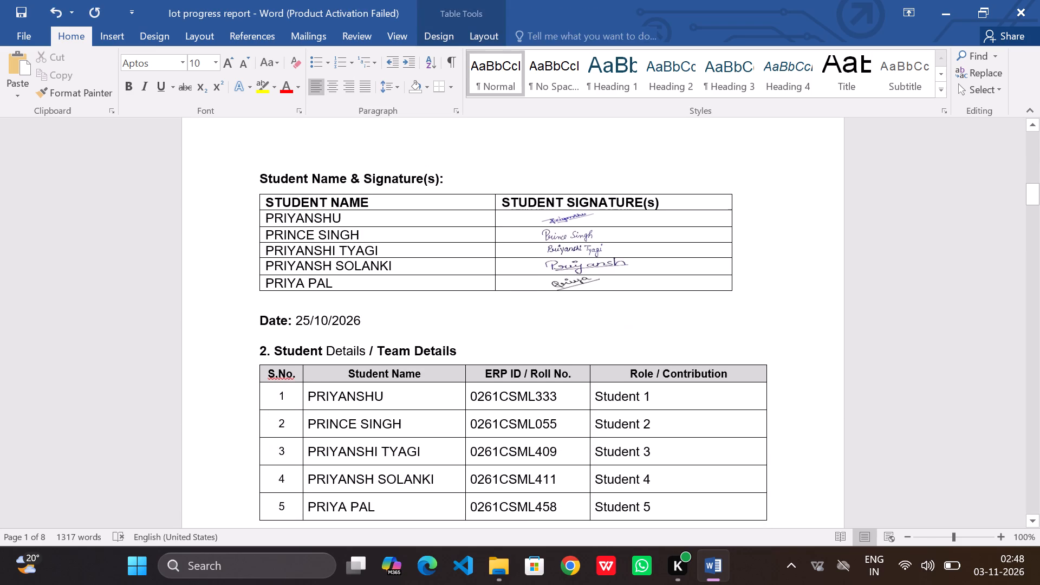
pyautogui.click(496, 292)
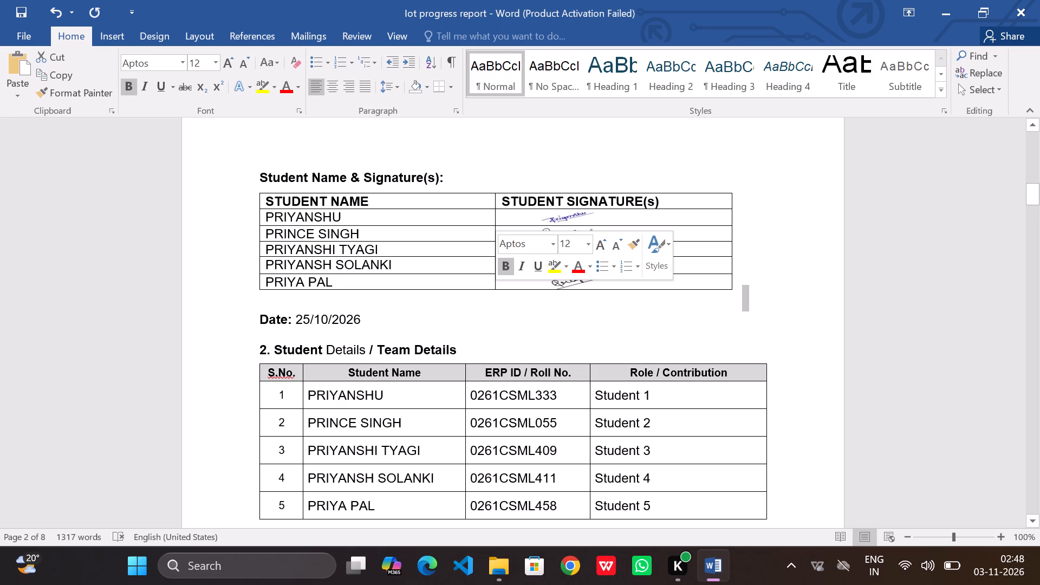
pyautogui.click(496, 290)
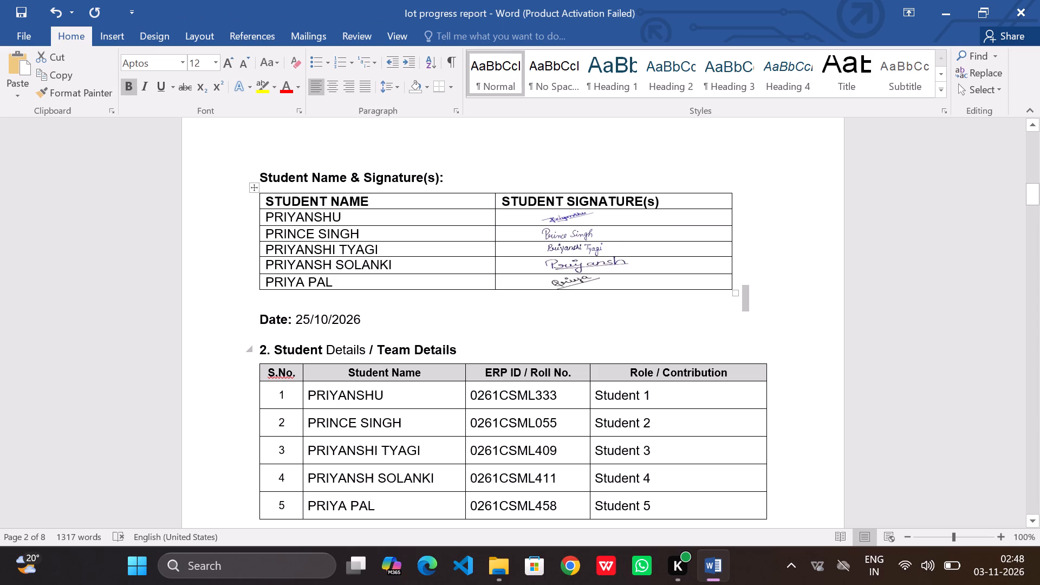
pyautogui.moveTo(733, 294); pyautogui.dragTo(708, 326)
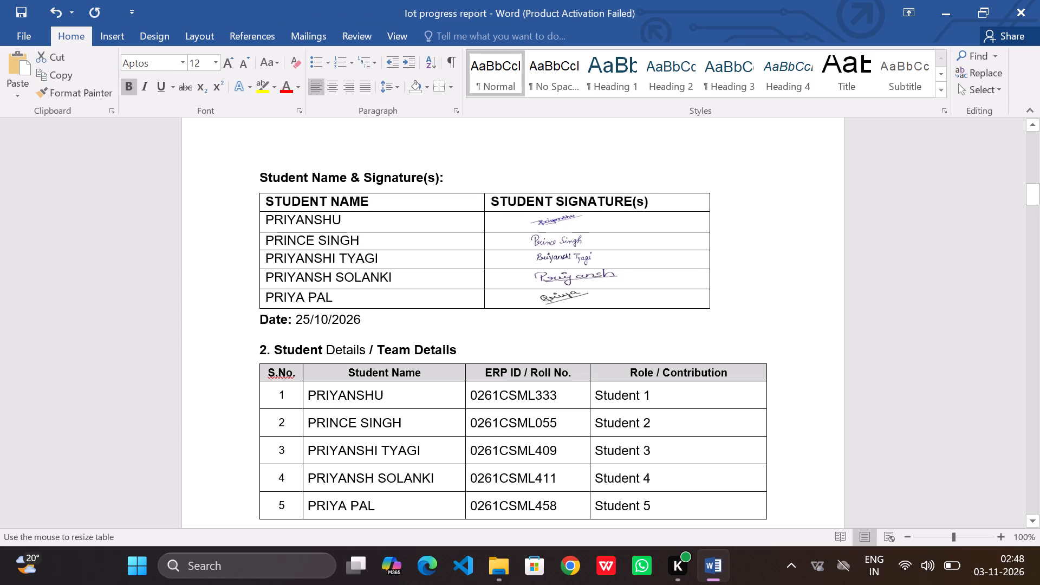
pyautogui.moveTo(708, 326); pyautogui.dragTo(625, 334)
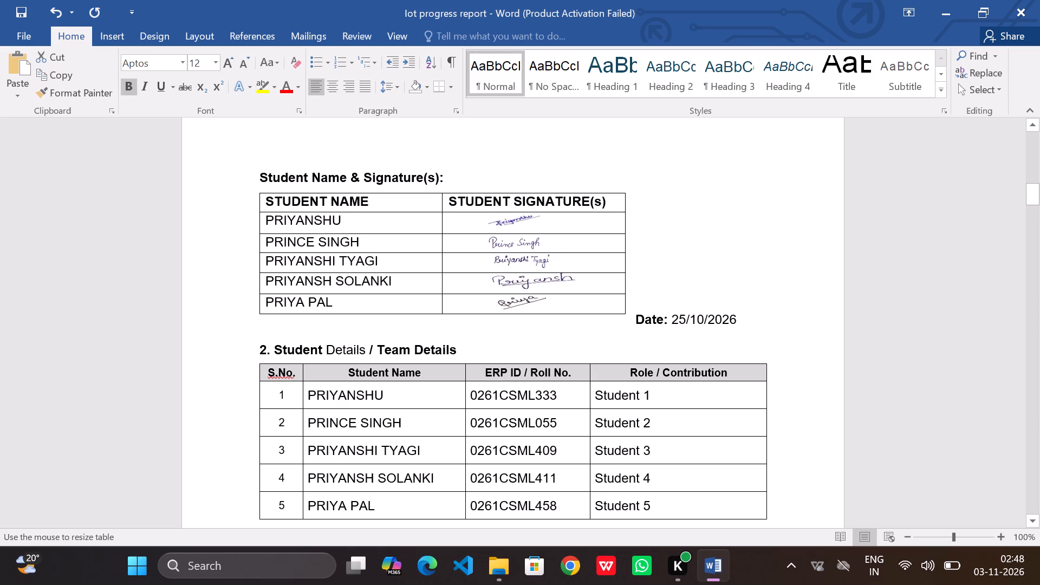
pyautogui.moveTo(625, 334); pyautogui.dragTo(617, 367)
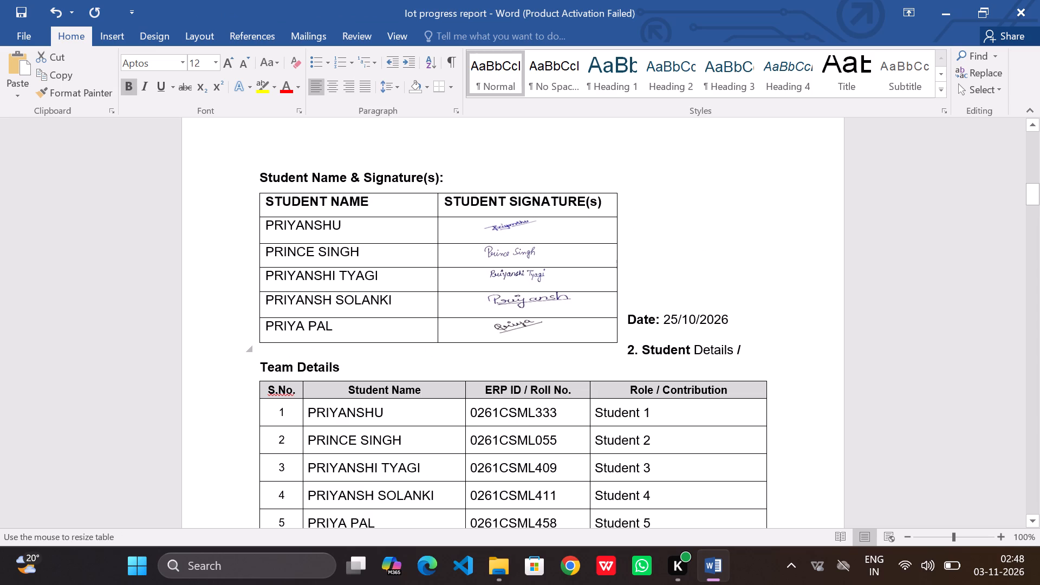
pyautogui.moveTo(617, 367); pyautogui.dragTo(754, 424)
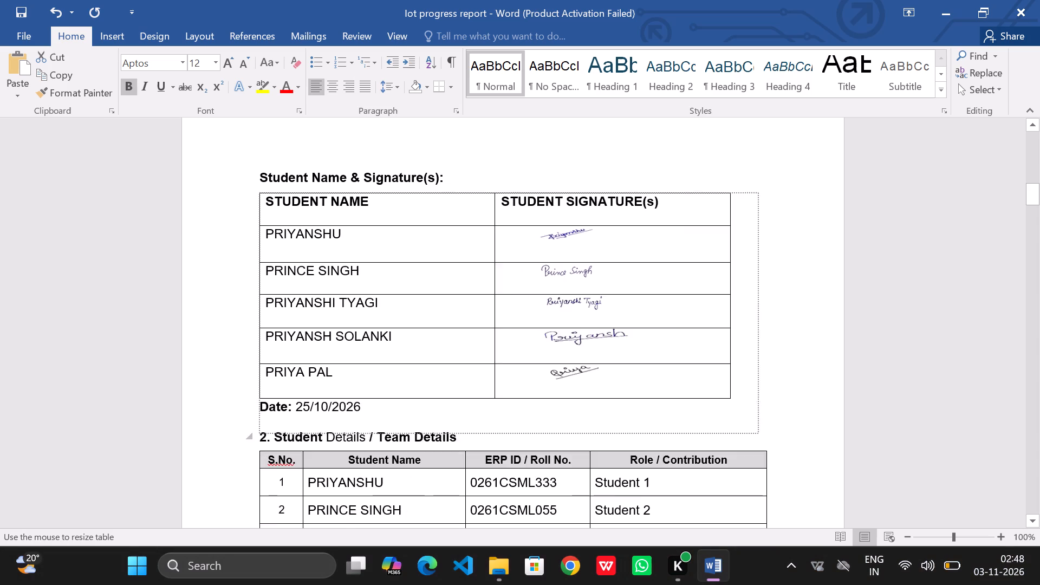
pyautogui.moveTo(754, 424); pyautogui.dragTo(731, 404)
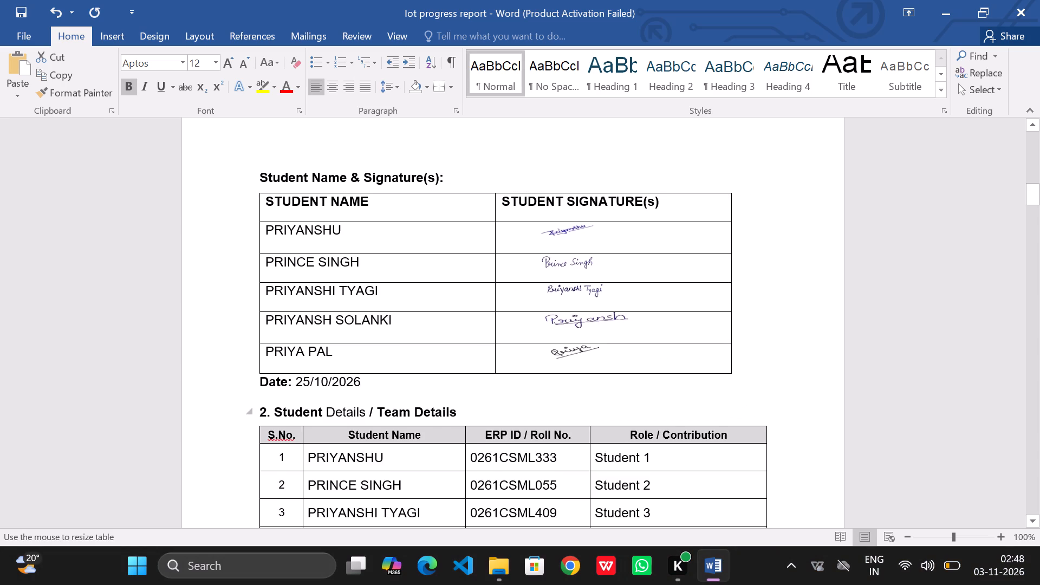
pyautogui.moveTo(731, 404); pyautogui.dragTo(745, 431)
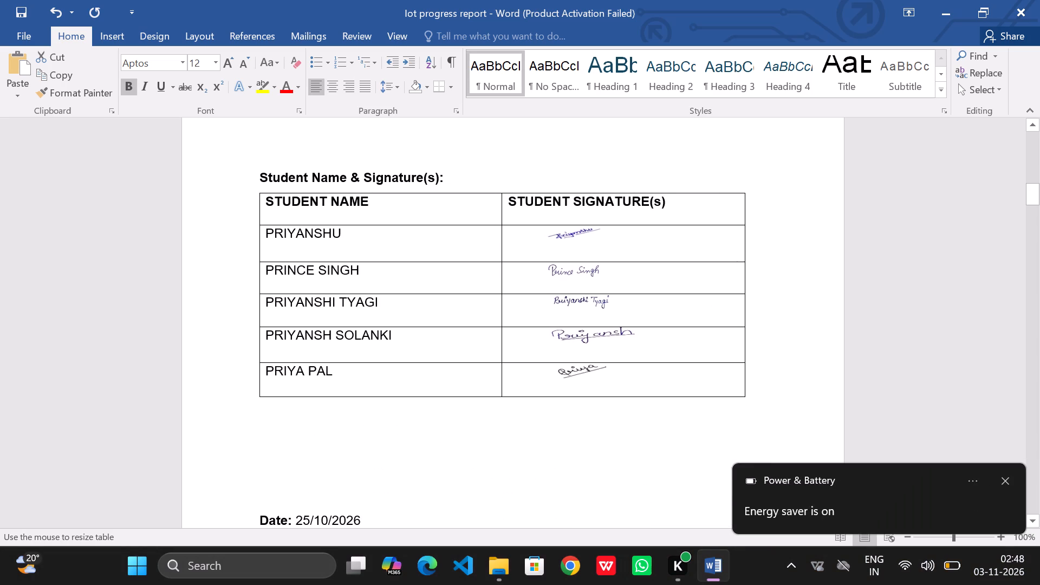
pyautogui.moveTo(745, 431); pyautogui.dragTo(716, 446)
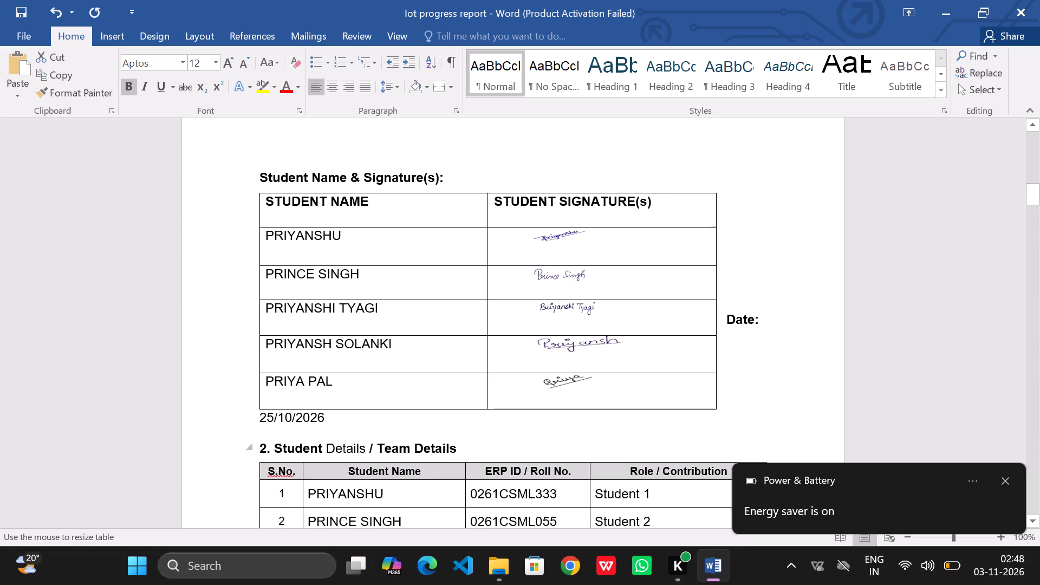
pyautogui.moveTo(716, 446); pyautogui.dragTo(732, 441)
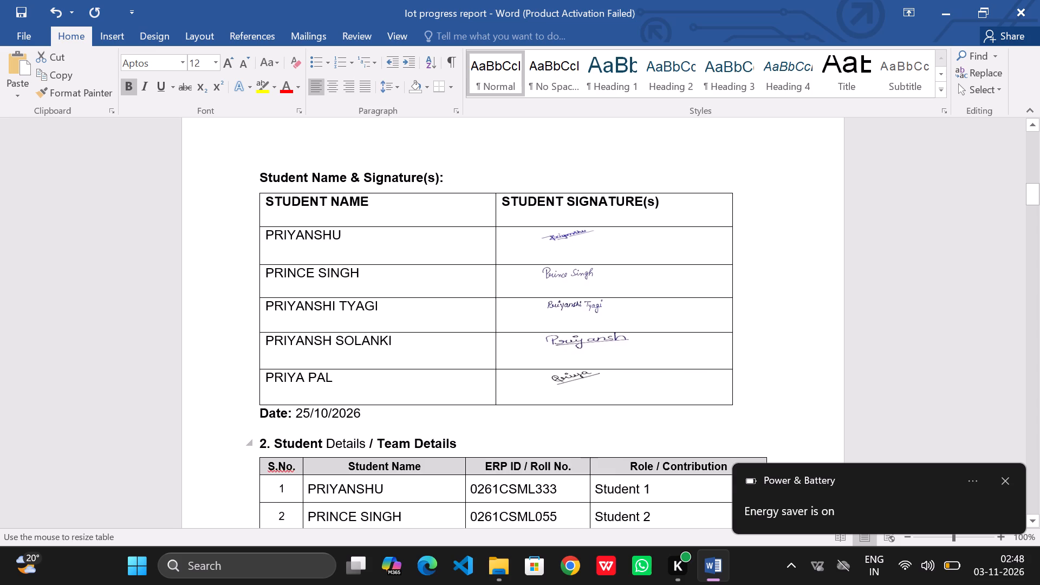
pyautogui.moveTo(732, 441); pyautogui.dragTo(732, 452)
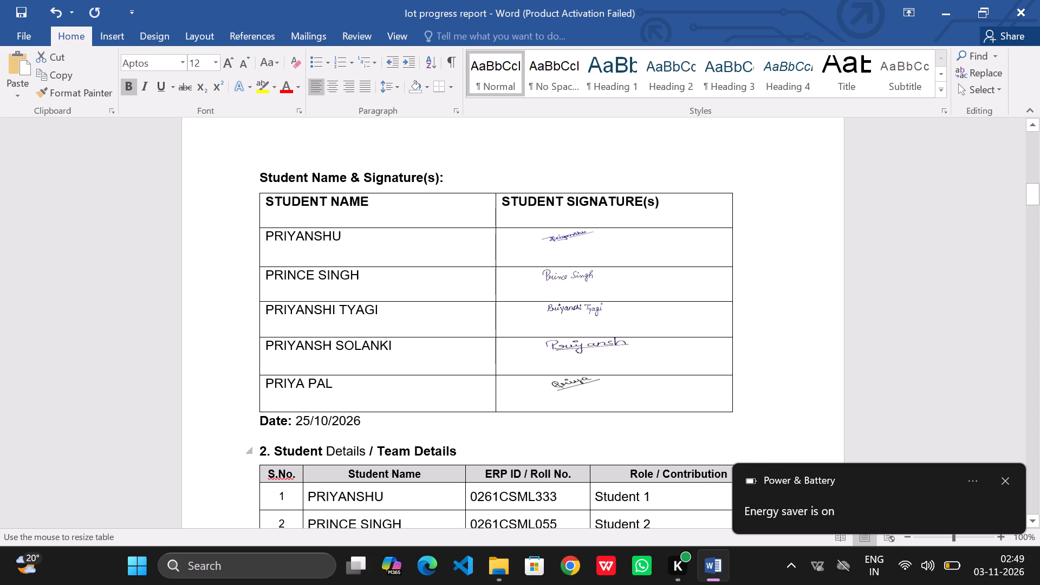
pyautogui.moveTo(732, 452); pyautogui.dragTo(730, 457)
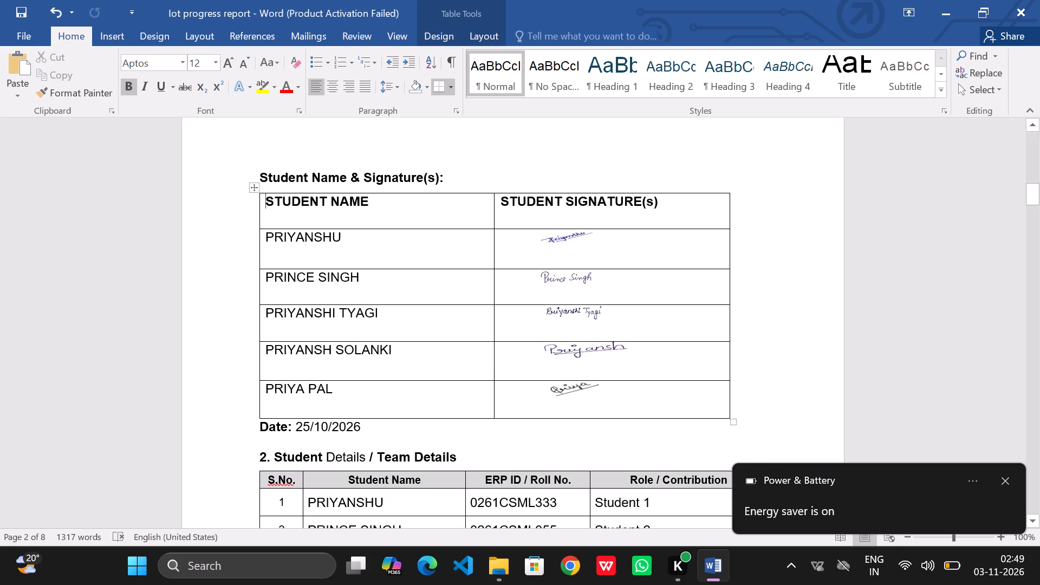
# Review the details table and Student Declaration on page 1, and return to the signature table on page 2.
pyautogui.scroll(10, 387, 228)
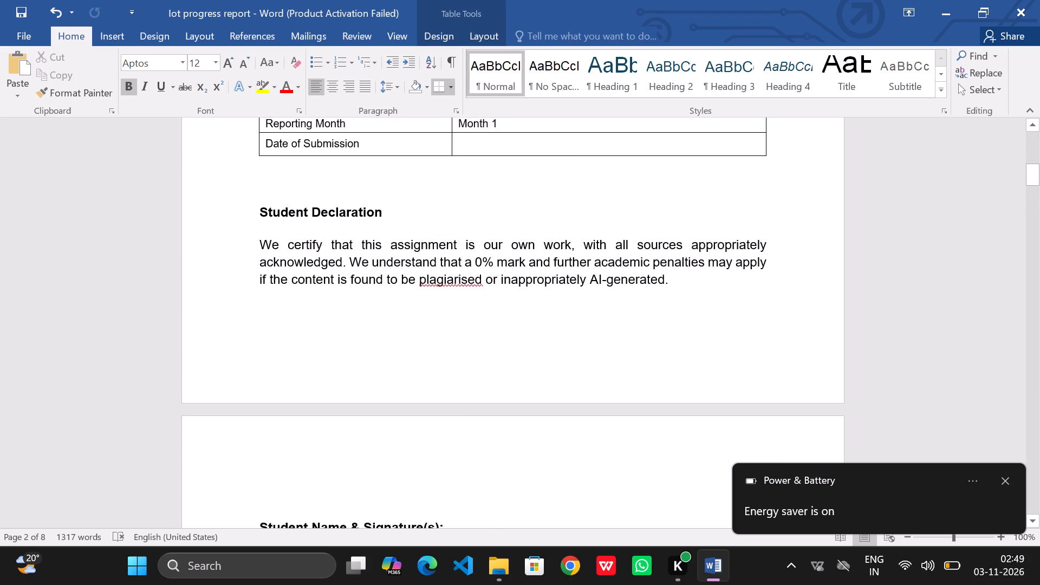
pyautogui.scroll(11, 387, 228)
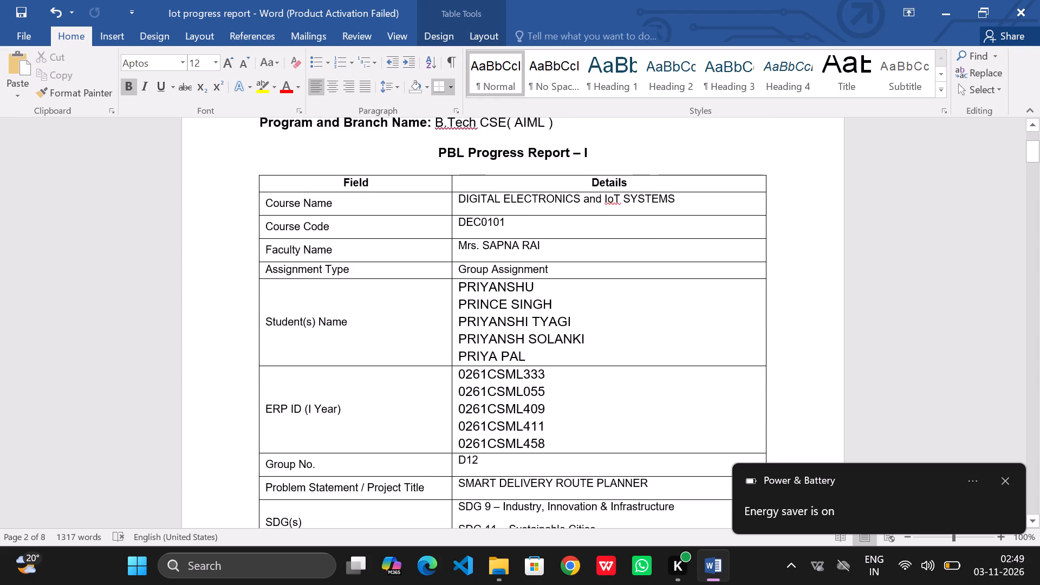
pyautogui.scroll(-12, 388, 228)
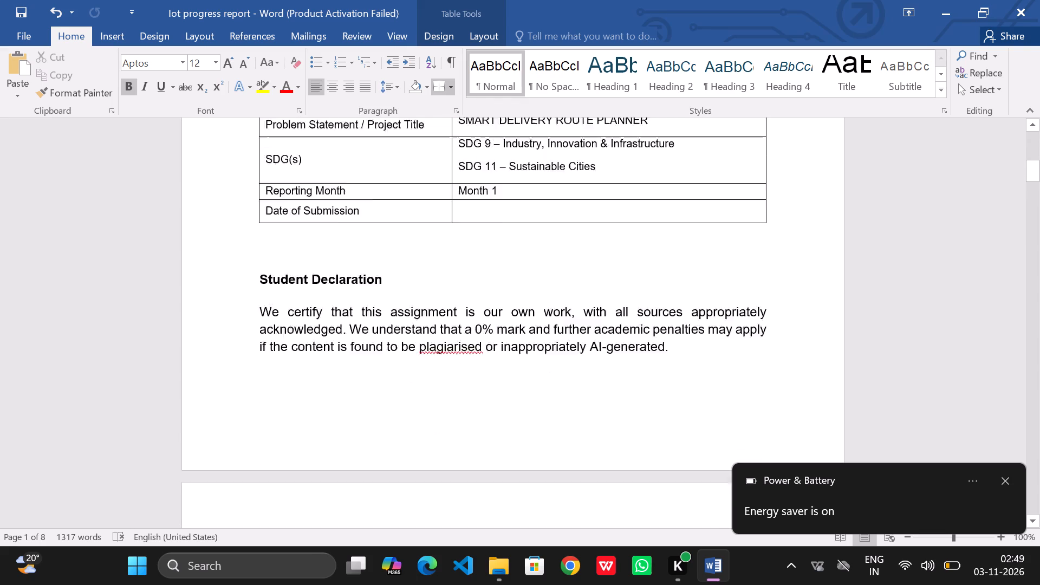
pyautogui.scroll(-12, 388, 228)
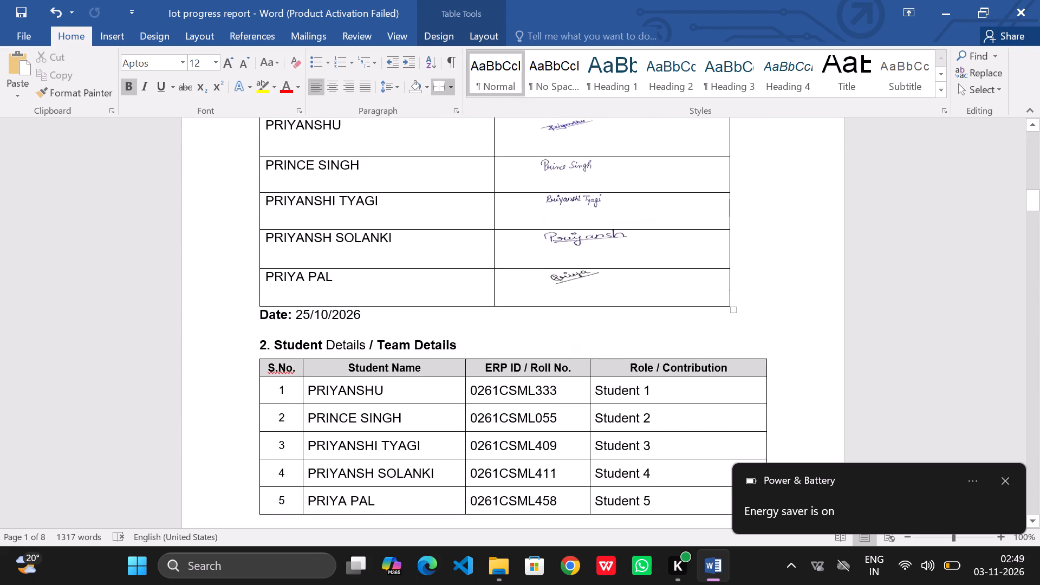
# Enlarge the handwritten signature in the last row of the signature table so it nearly fills the row height.
pyautogui.click(571, 277)
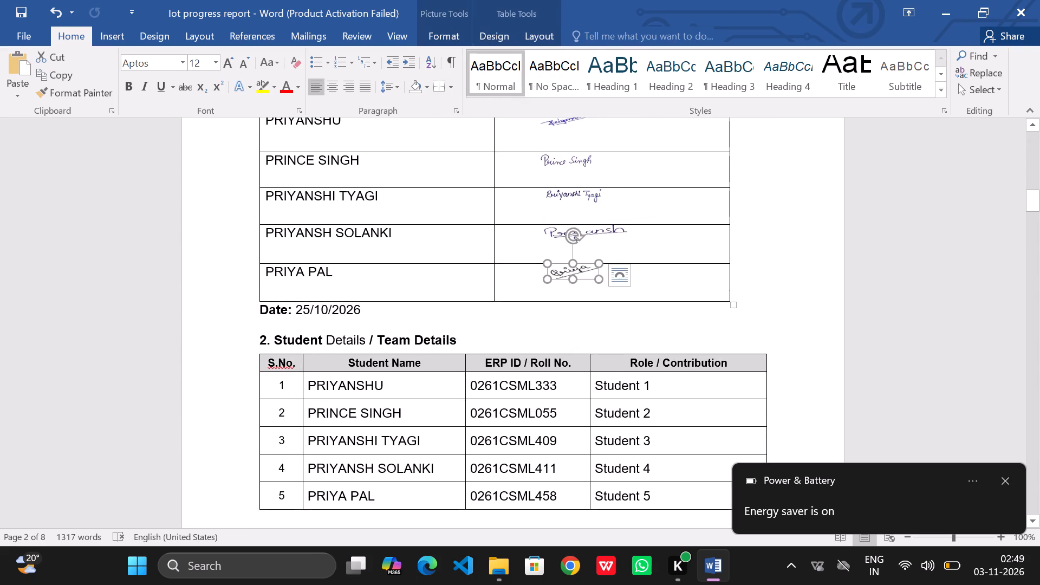
pyautogui.click(602, 281)
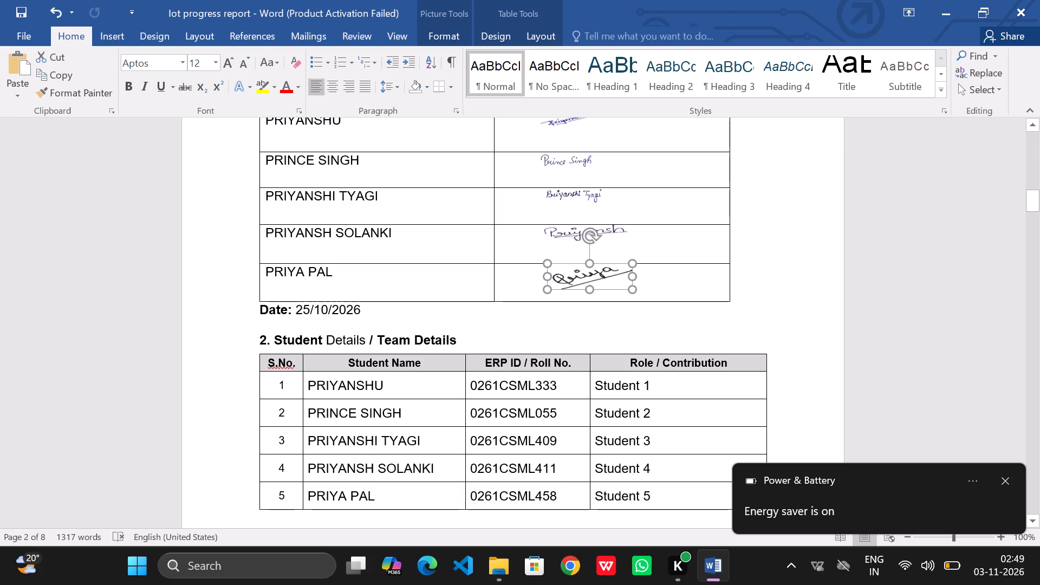
pyautogui.moveTo(584, 272); pyautogui.dragTo(581, 282)
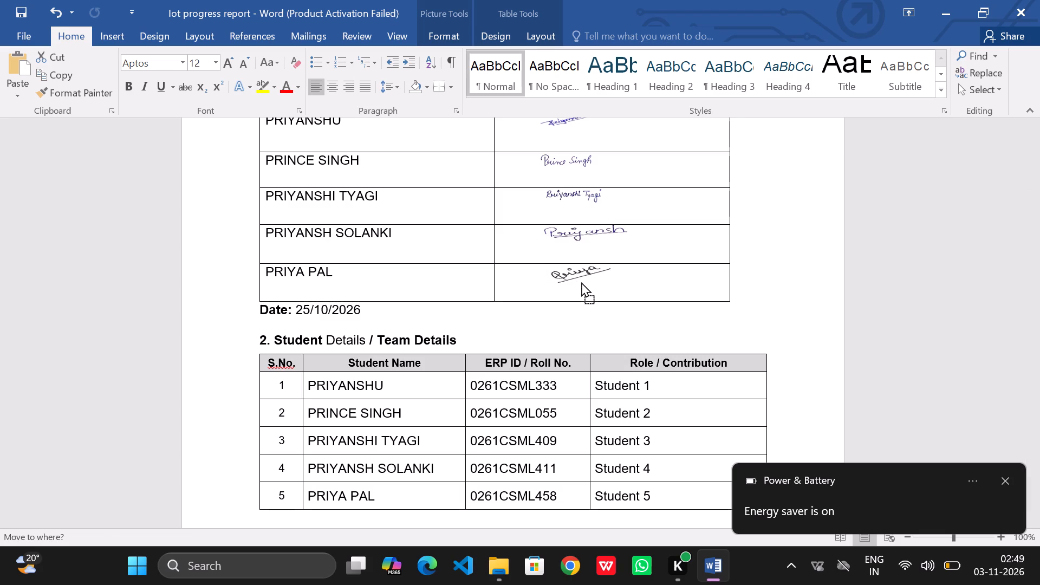
pyautogui.moveTo(581, 282); pyautogui.dragTo(581, 281)
pyautogui.moveTo(581, 279); pyautogui.dragTo(576, 292)
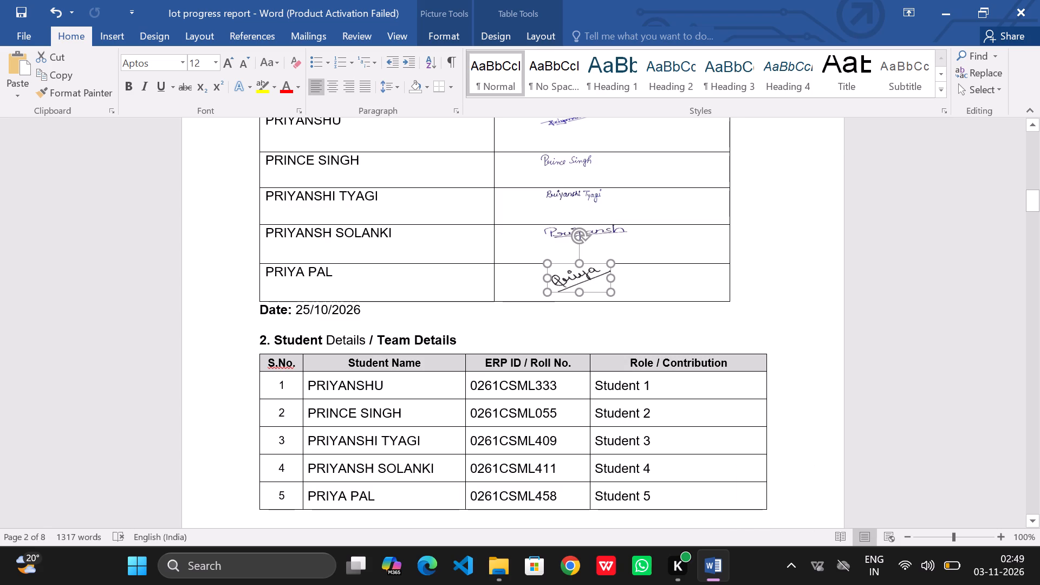
pyautogui.moveTo(576, 292); pyautogui.dragTo(576, 296)
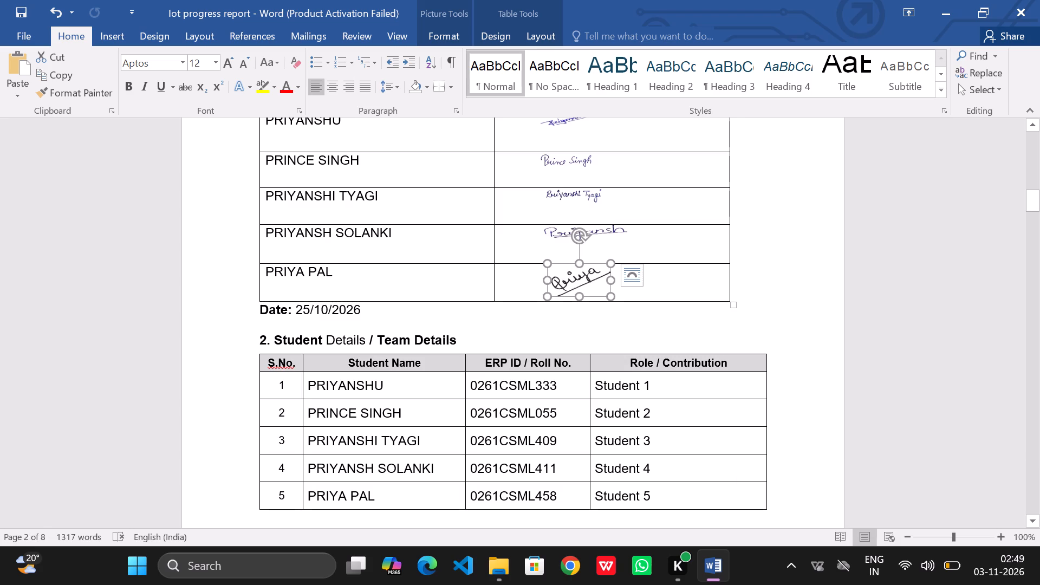
# Make the fourth student's signature taller at the same width, and the third student's signature taller and slightly wider within their rows.
pyautogui.click(601, 232)
pyautogui.moveTo(585, 239); pyautogui.dragTo(585, 240)
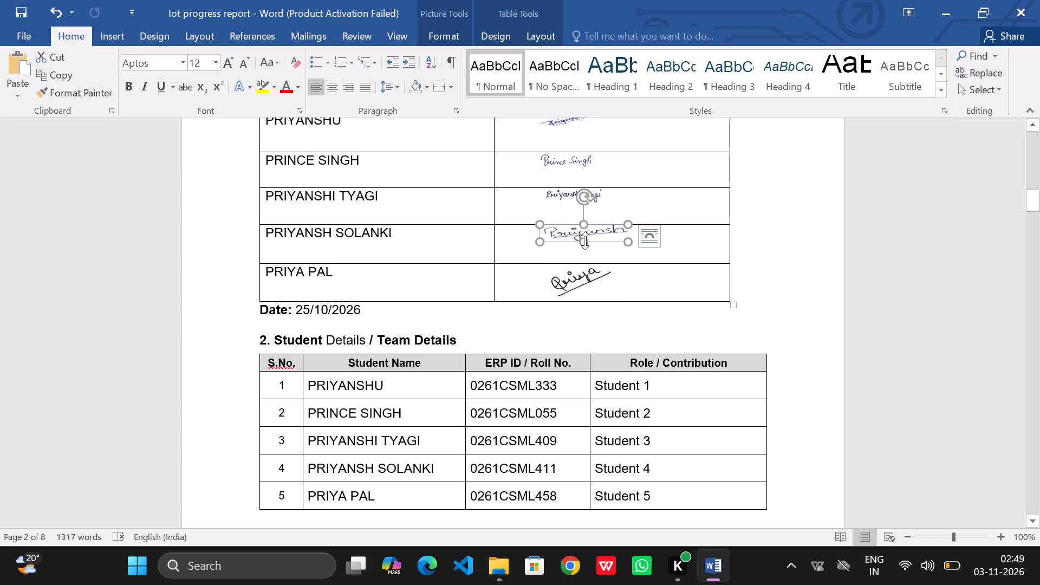
pyautogui.moveTo(585, 240); pyautogui.dragTo(583, 257)
pyautogui.click(562, 194)
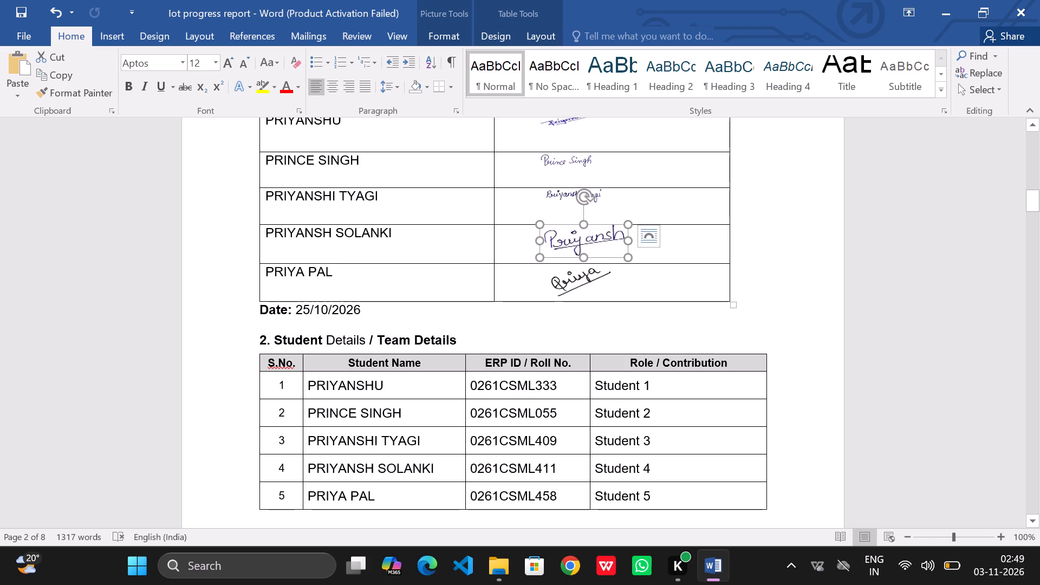
pyautogui.moveTo(575, 204); pyautogui.dragTo(570, 227)
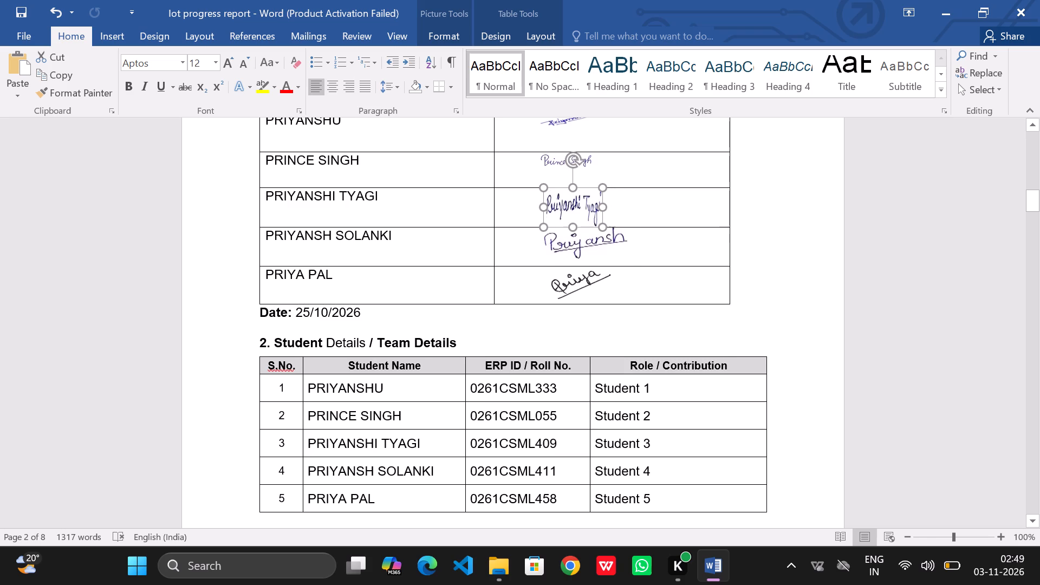
pyautogui.moveTo(570, 227); pyautogui.dragTo(579, 217)
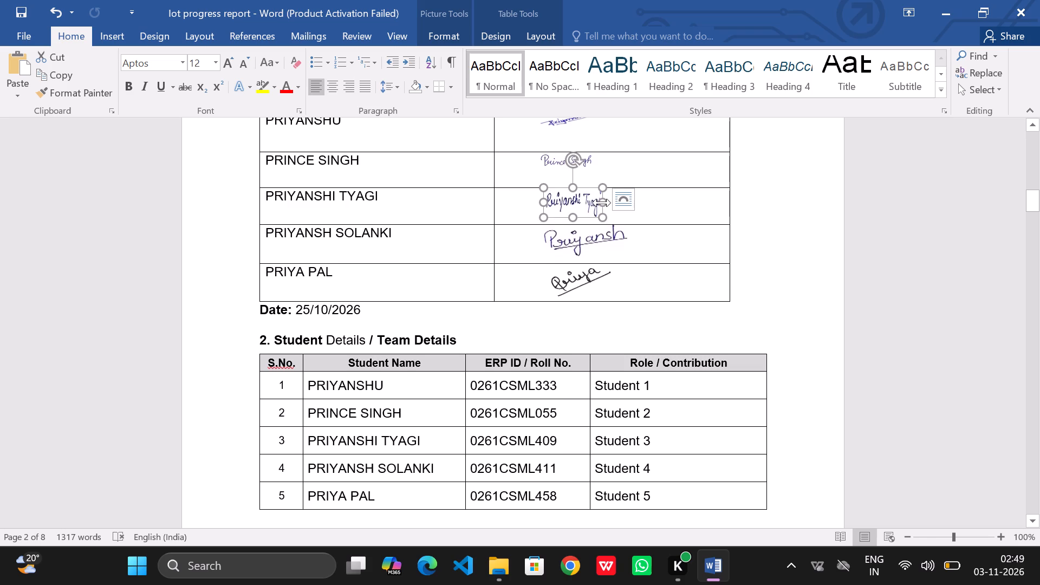
pyautogui.moveTo(602, 202); pyautogui.dragTo(614, 205)
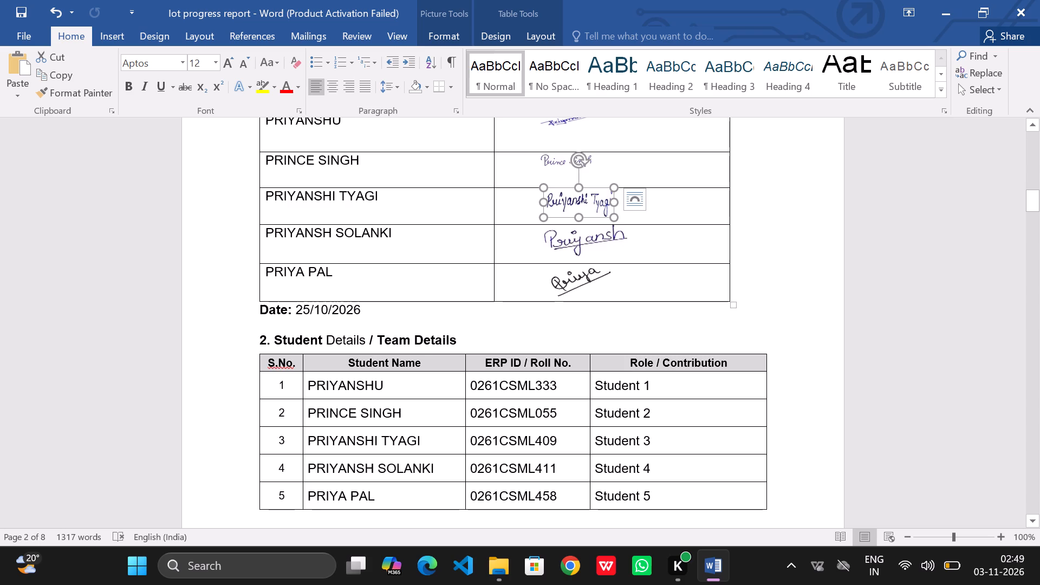
# Enlarge the second and first students' signatures in both height and width, keeping each within its table row.
pyautogui.click(552, 166)
pyautogui.moveTo(567, 168); pyautogui.dragTo(572, 178)
pyautogui.moveTo(591, 165); pyautogui.dragTo(618, 169)
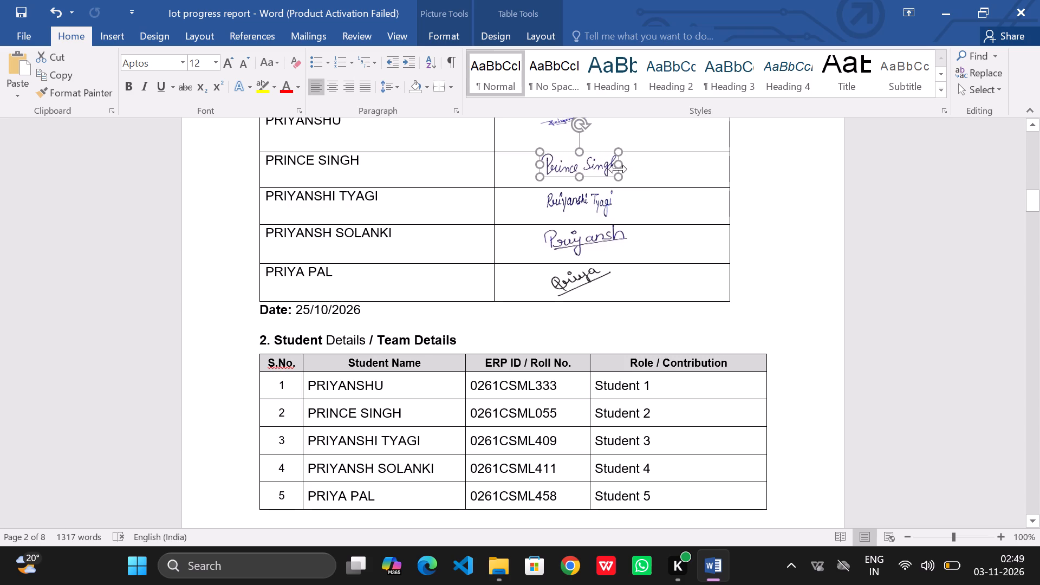
pyautogui.scroll(1, 571, 156)
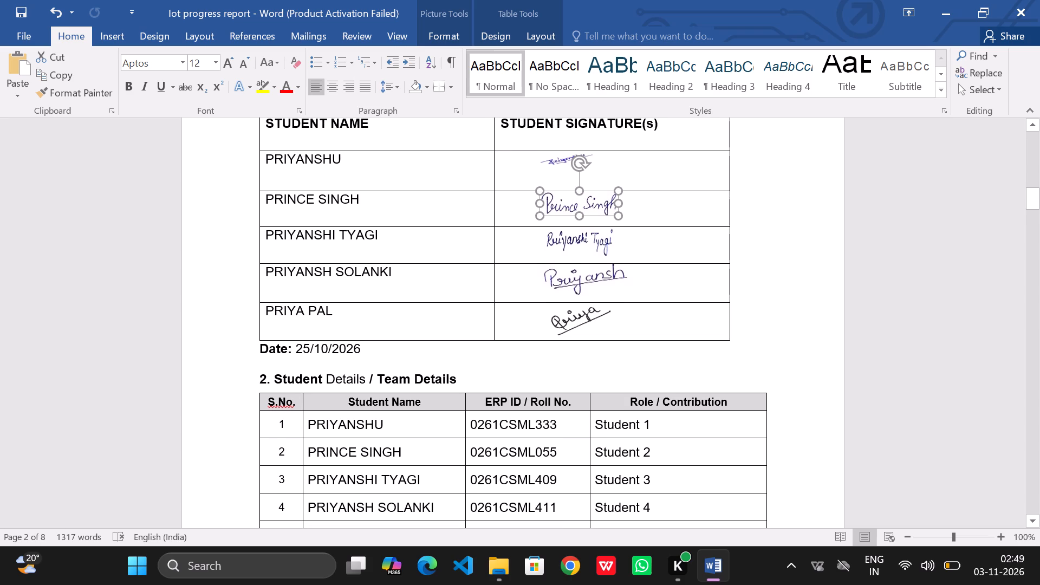
pyautogui.click(554, 161)
pyautogui.moveTo(568, 166); pyautogui.dragTo(570, 177)
pyautogui.moveTo(600, 164); pyautogui.dragTo(607, 166)
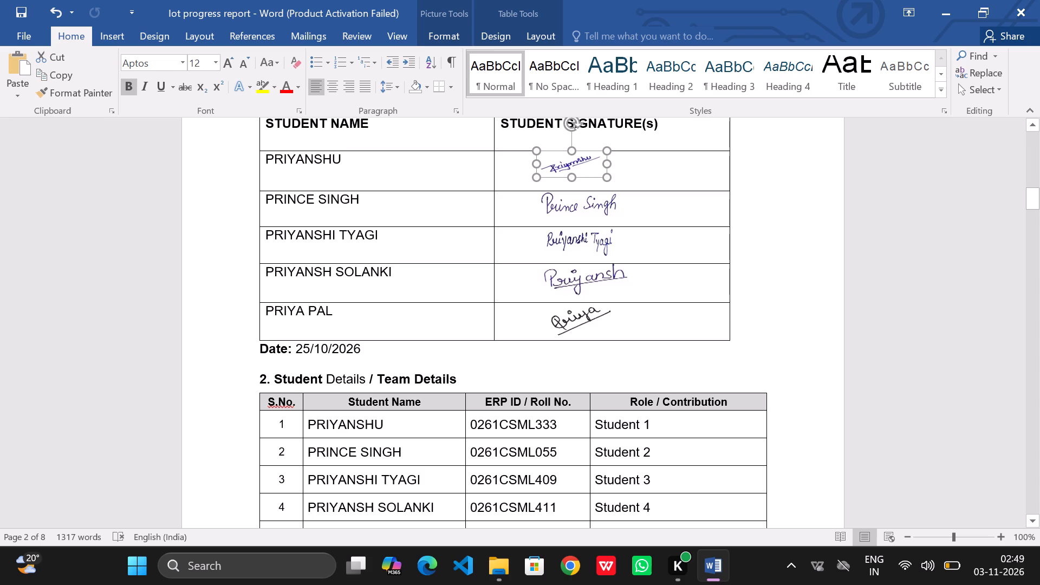
pyautogui.click(575, 178)
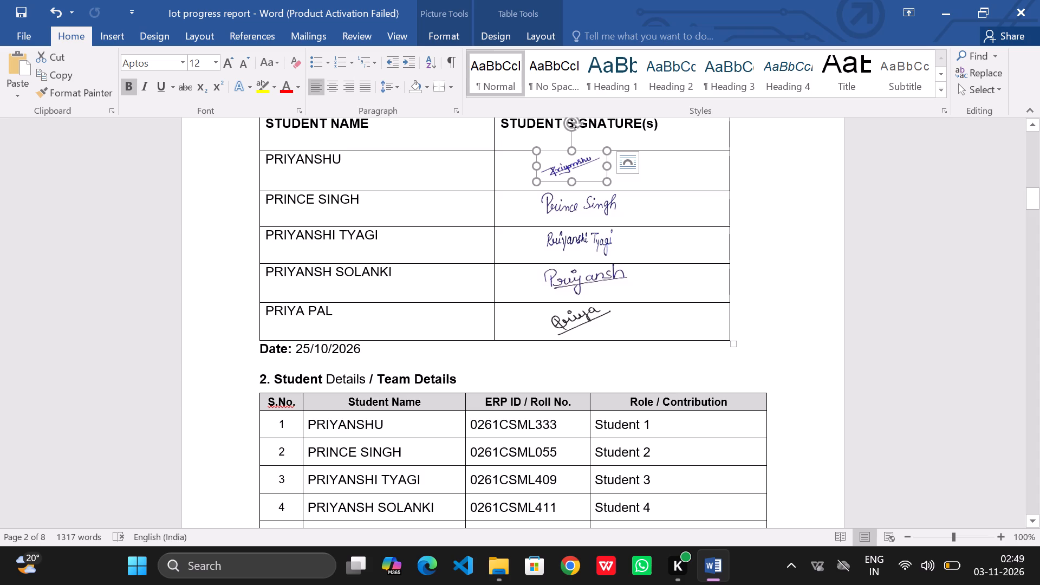
# Remove the blank line above the "Student Name & Signature(s):" heading, keeping the heading at the top of page 2.
pyautogui.scroll(-1, 458, 283)
pyautogui.click(495, 329)
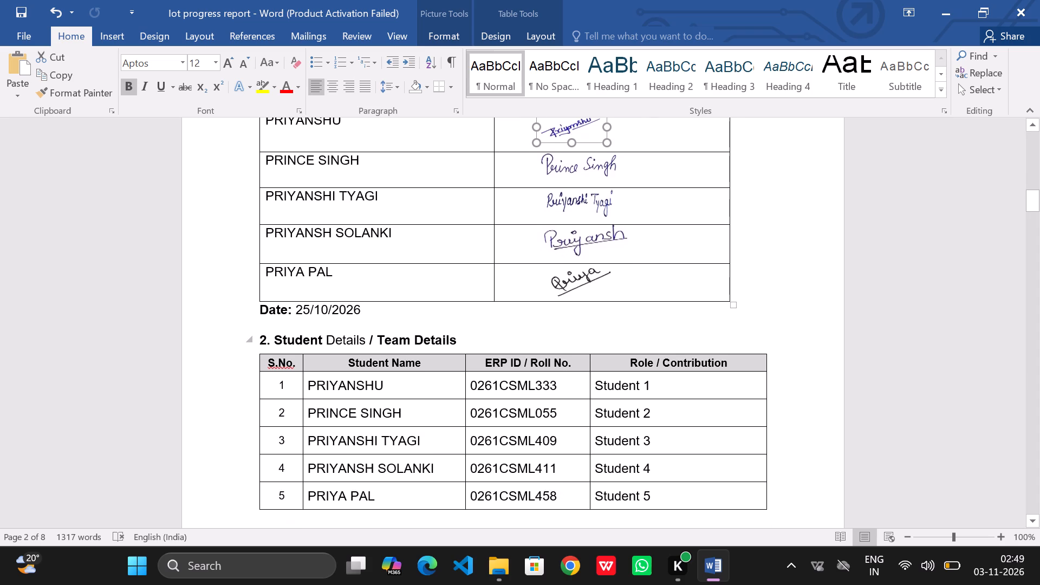
pyautogui.scroll(3, 489, 294)
pyautogui.scroll(-1, 489, 294)
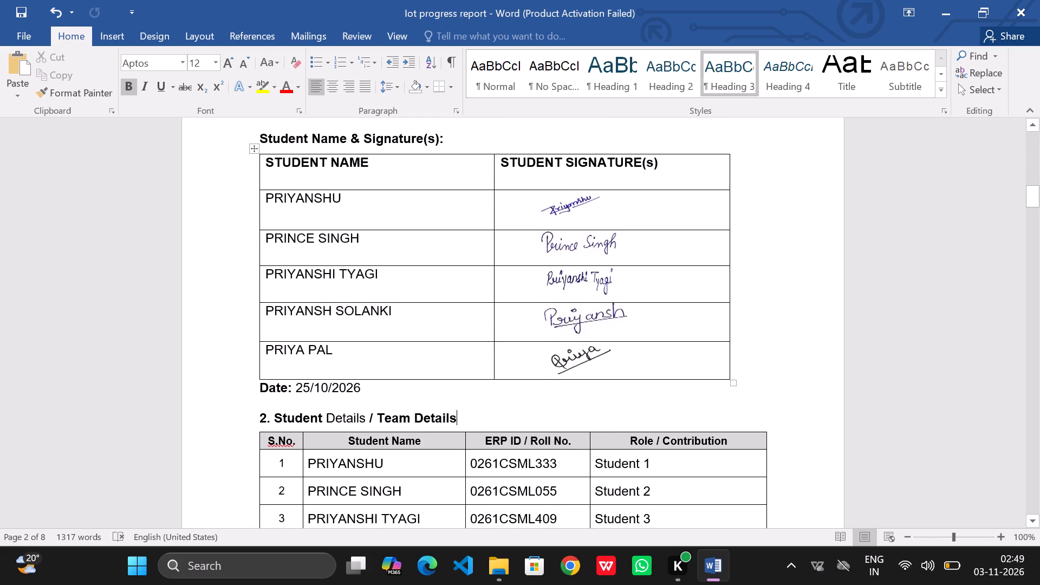
pyautogui.scroll(11, 489, 294)
pyautogui.scroll(-5, 491, 281)
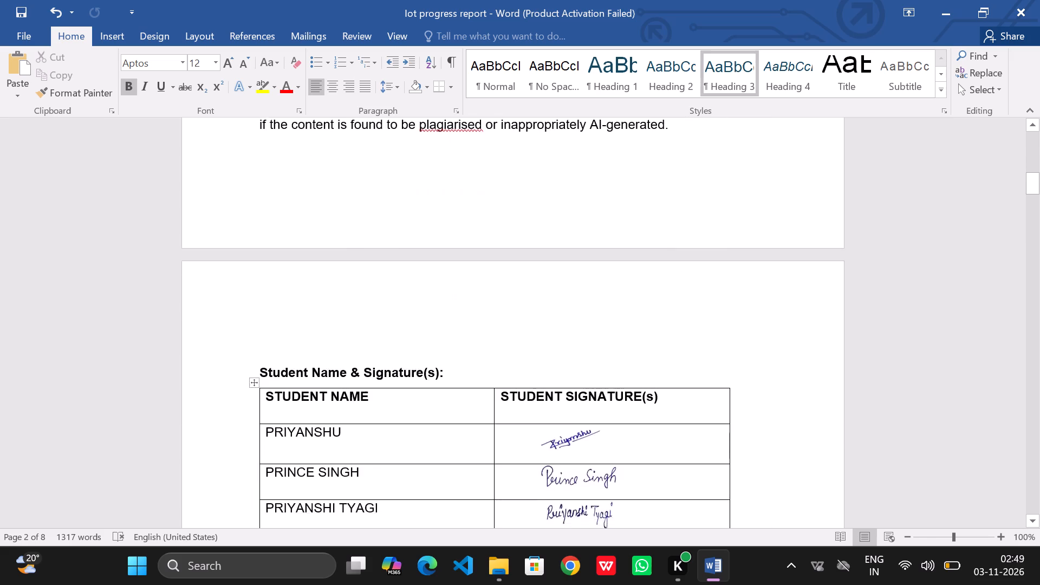
pyautogui.scroll(-3, 493, 277)
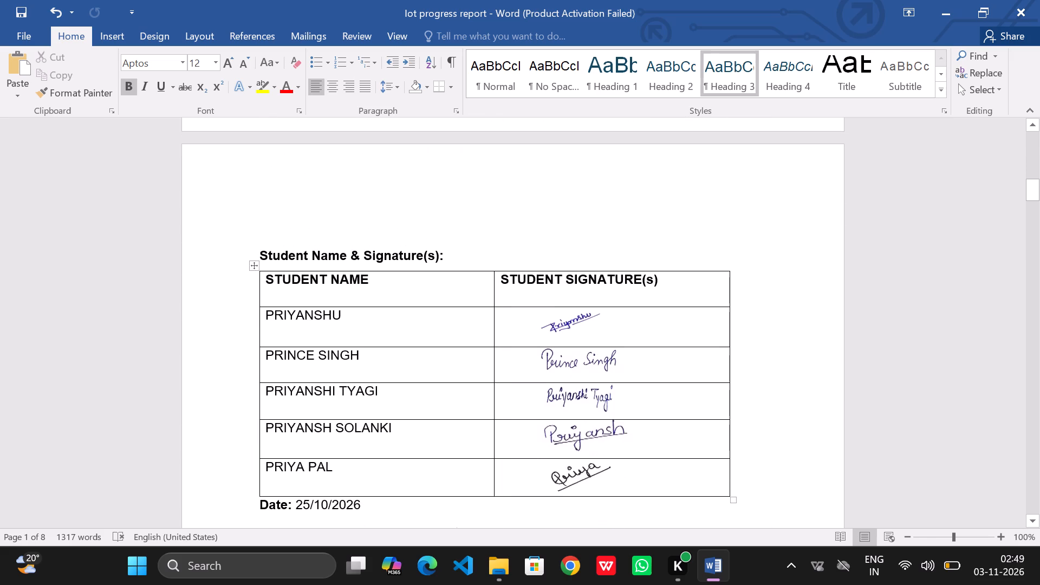
pyautogui.click(271, 248)
pyautogui.click(258, 242)
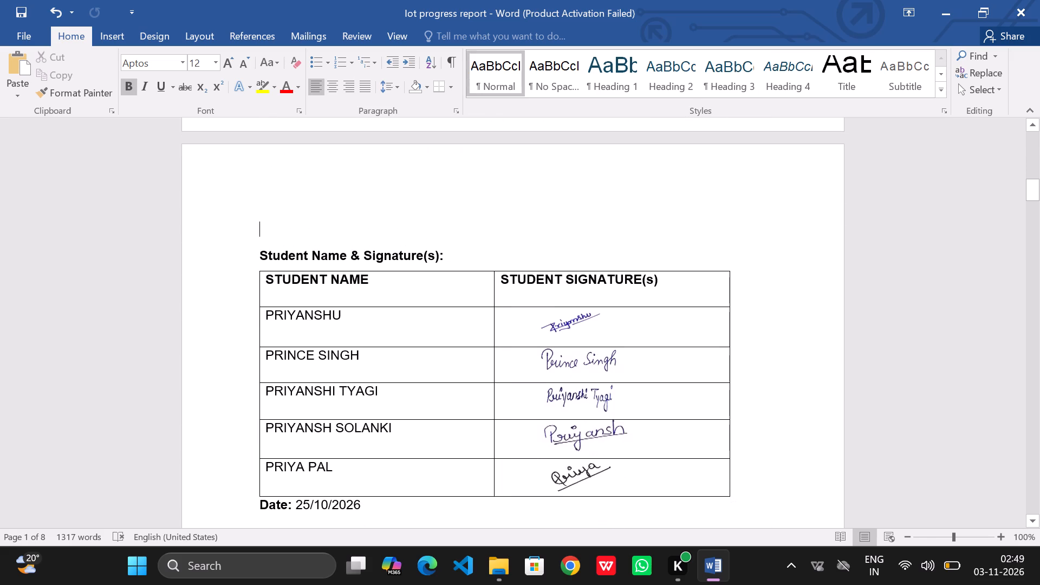
pyautogui.click(261, 253)
pyautogui.press('BackSpace')
pyautogui.press('BackSpace')
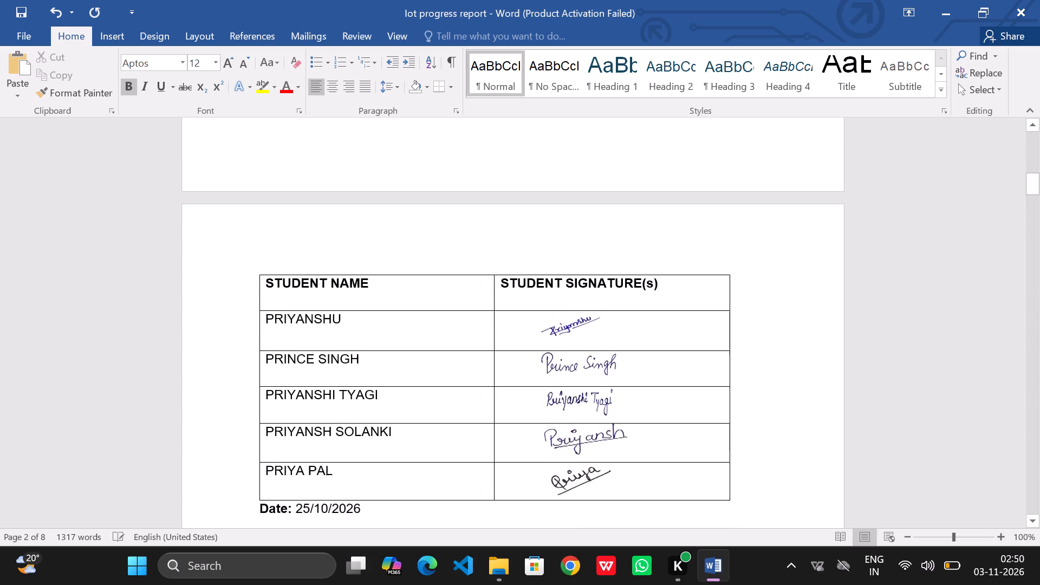
pyautogui.press('Return')
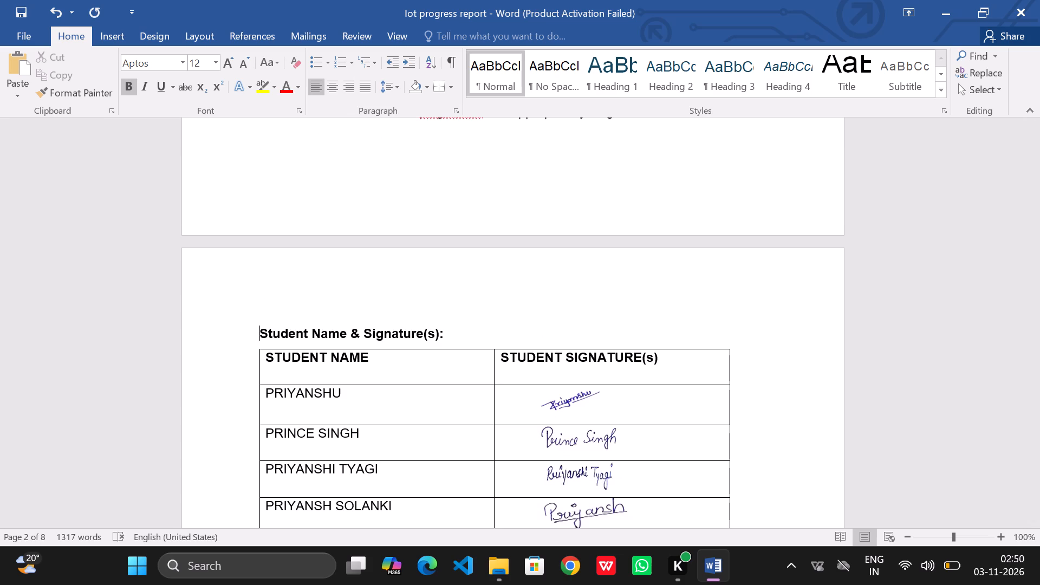
# Clear the date value after the "Date:" label below the signature table, leaving only the label.
pyautogui.scroll(-4, 295, 304)
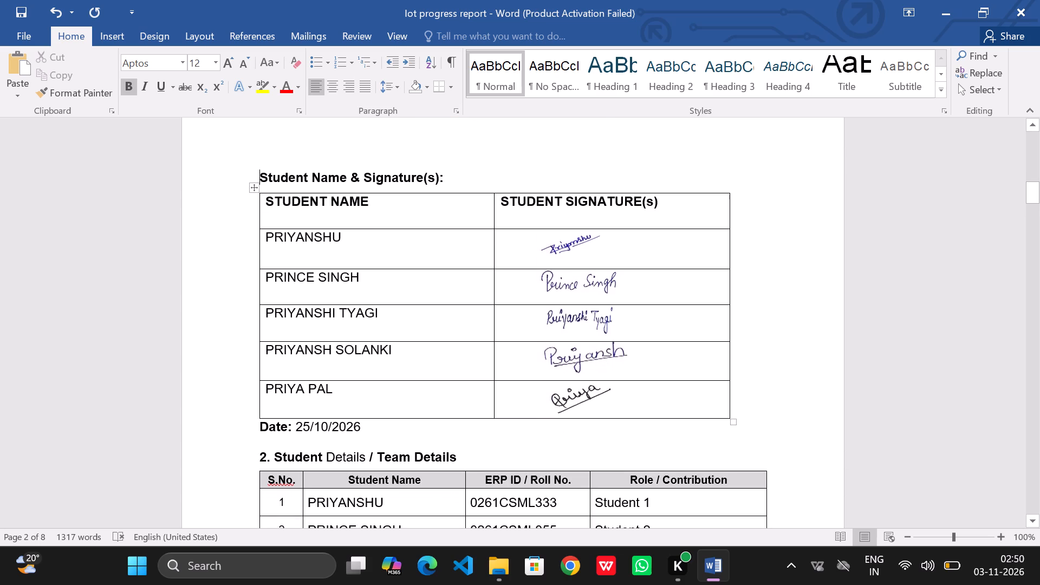
pyautogui.scroll(-1, 303, 289)
pyautogui.click(359, 387)
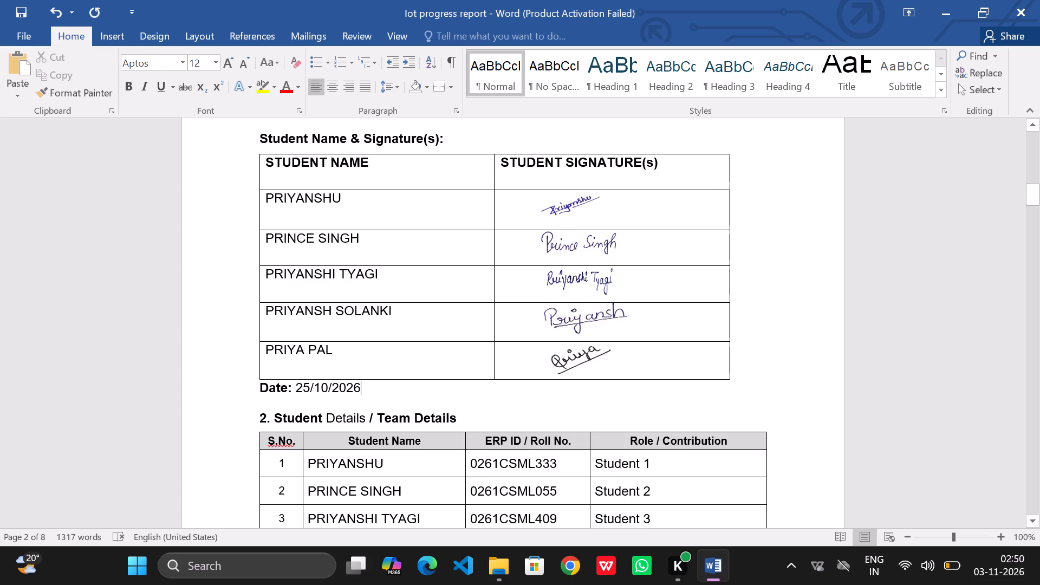
pyautogui.press('BackSpace')
pyautogui.press('BackSpace')
pyautogui.press('BackSpace')
pyautogui.press('BackSpace')
pyautogui.press('BackSpace')
pyautogui.press('BackSpace')
pyautogui.press('BackSpace')
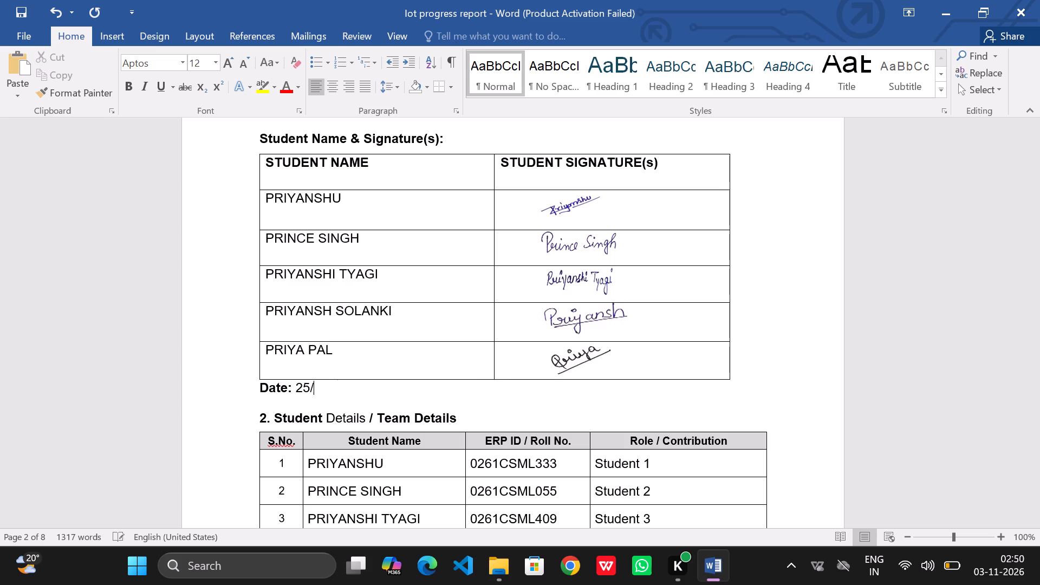
pyautogui.press('BackSpace')
pyautogui.press('BackSpace')
pyautogui.press('BackSpace')
pyautogui.press('BackSpace')
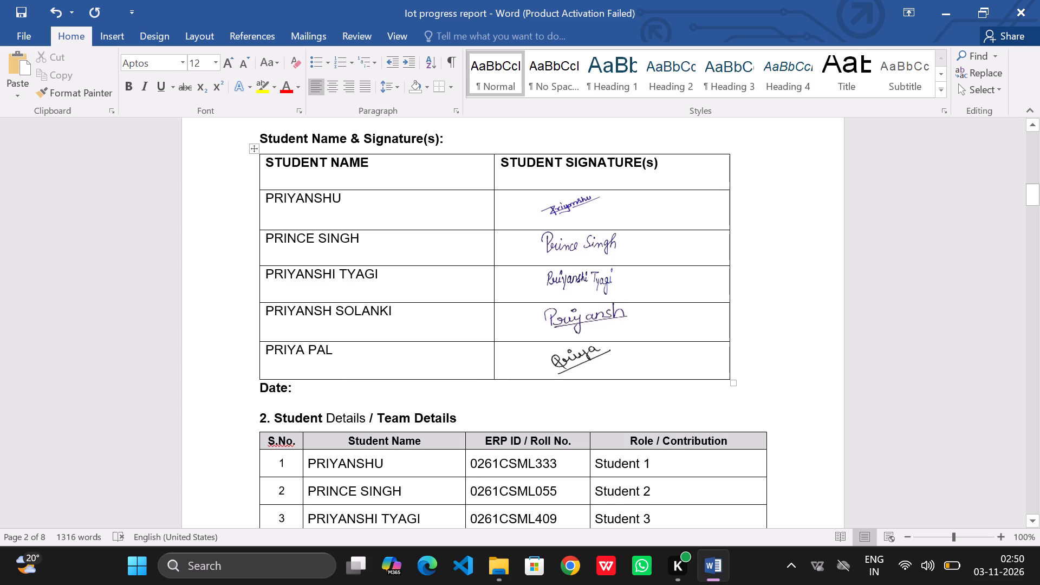
# Insert a blank line between the signature table and the "Date:" label.
pyautogui.click(265, 386)
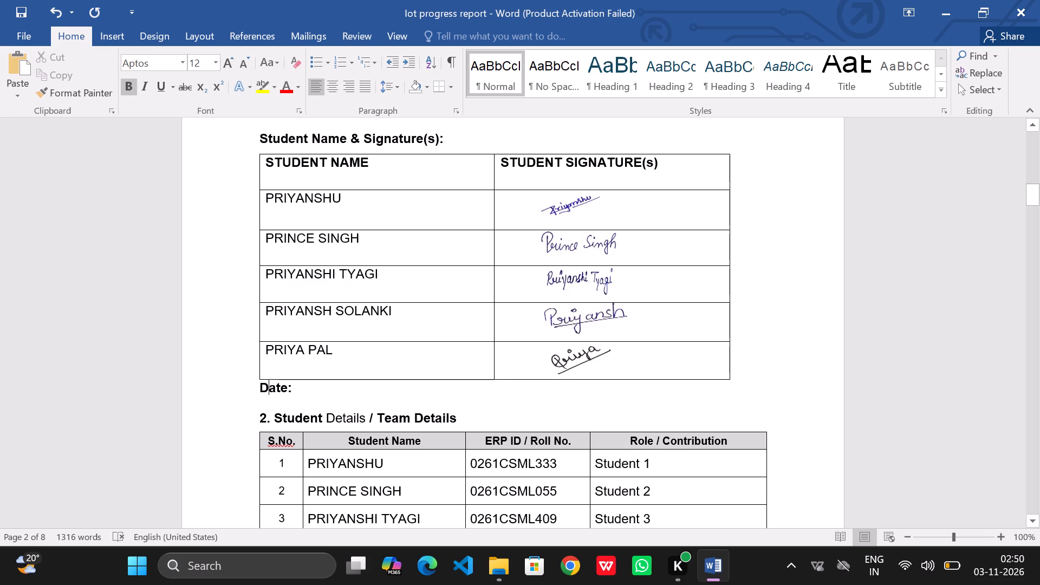
pyautogui.press('Left')
pyautogui.press('Return')
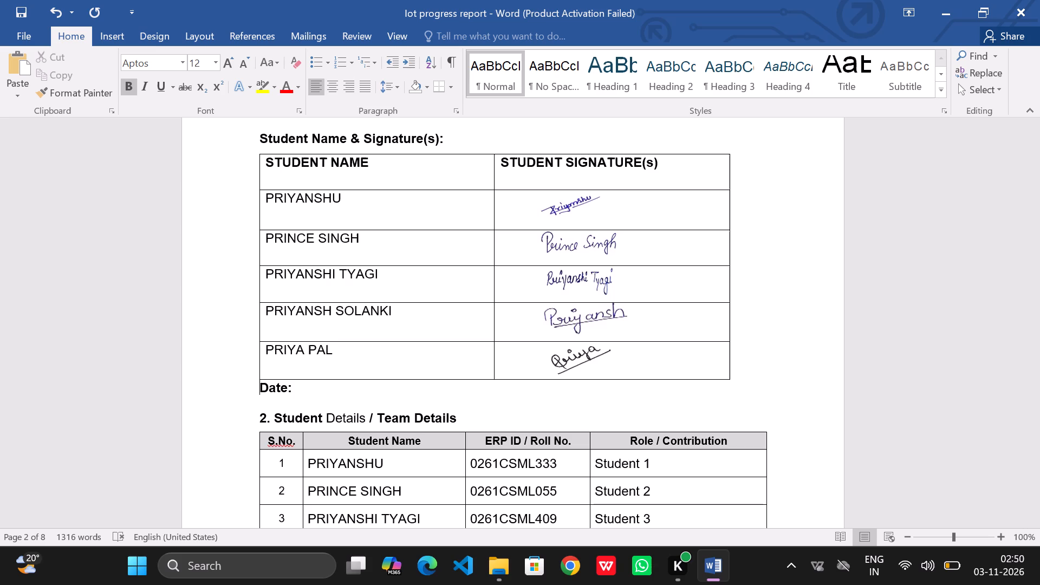
pyautogui.press('Return')
pyautogui.press('Return')
pyautogui.press('Return')
pyautogui.press('Return')
pyautogui.press('BackSpace')
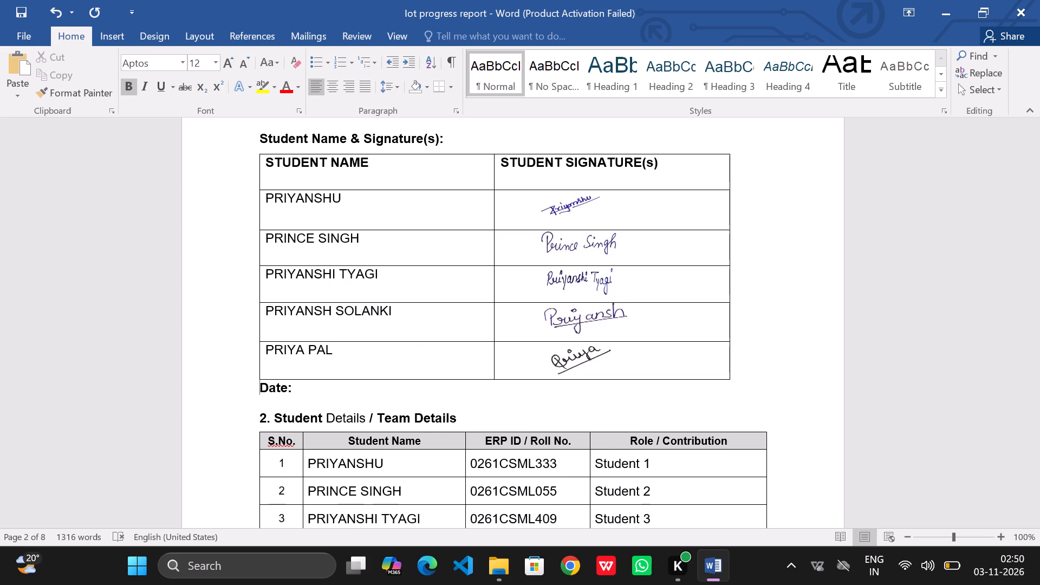
pyautogui.press('Return')
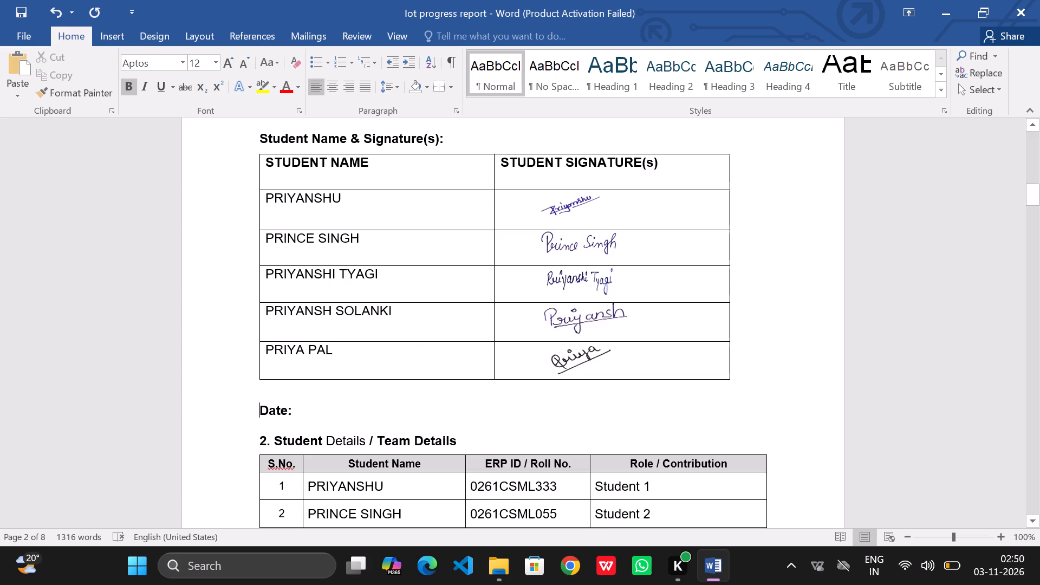
# Cut the whole "3. Executive Summary" section, heading and paragraph, from page 2.
pyautogui.scroll(-3, 290, 452)
pyautogui.scroll(-8, 393, 350)
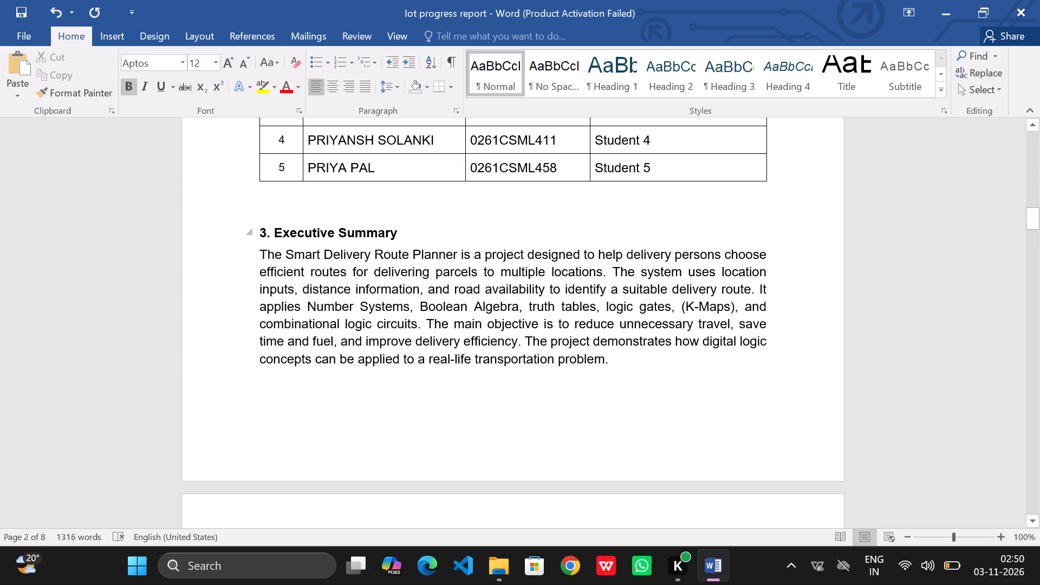
pyautogui.moveTo(260, 232); pyautogui.dragTo(370, 315)
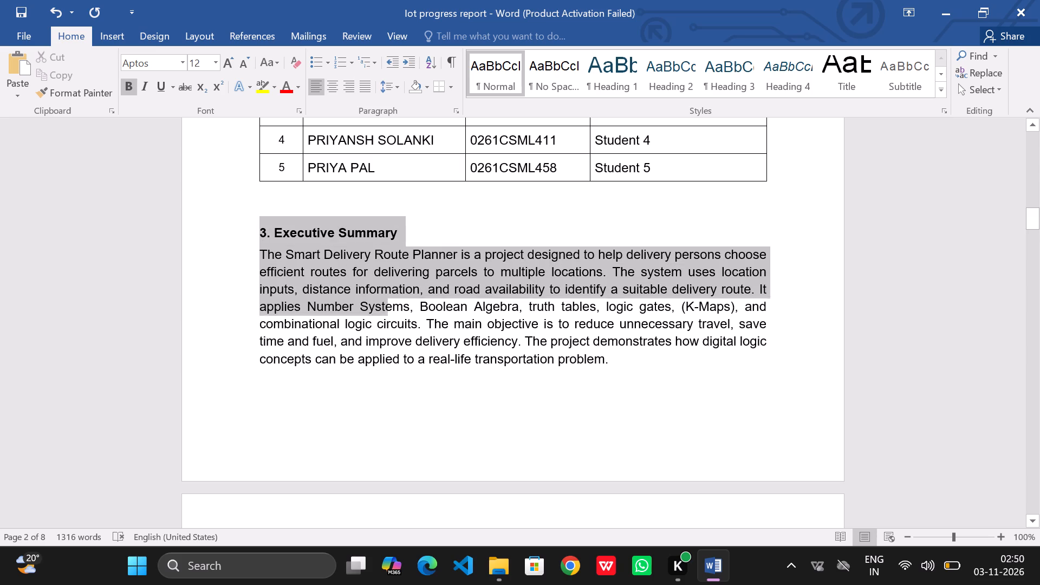
pyautogui.moveTo(370, 315); pyautogui.dragTo(696, 402)
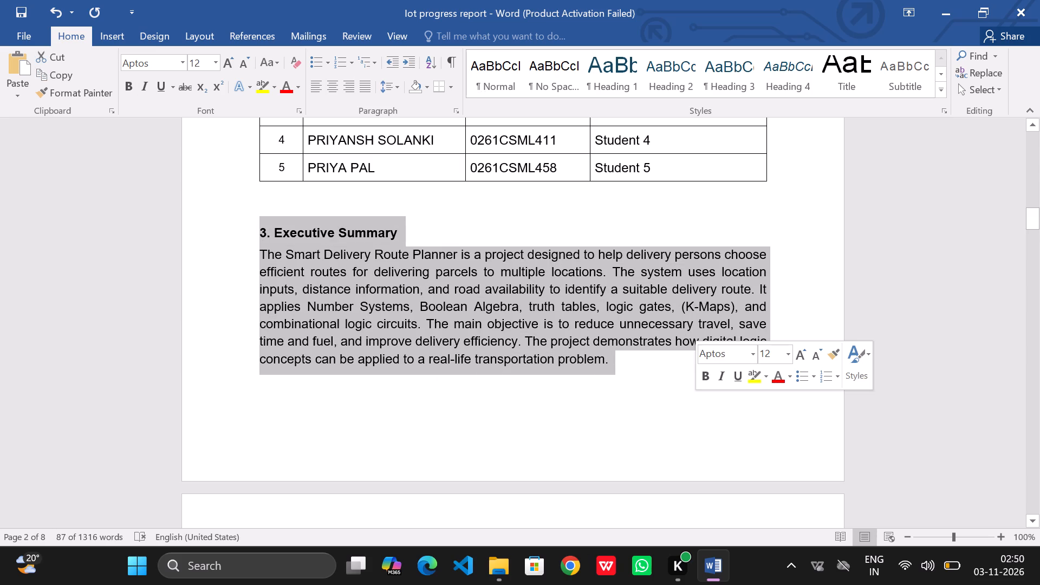
pyautogui.hotkey('ctrl', 'x')
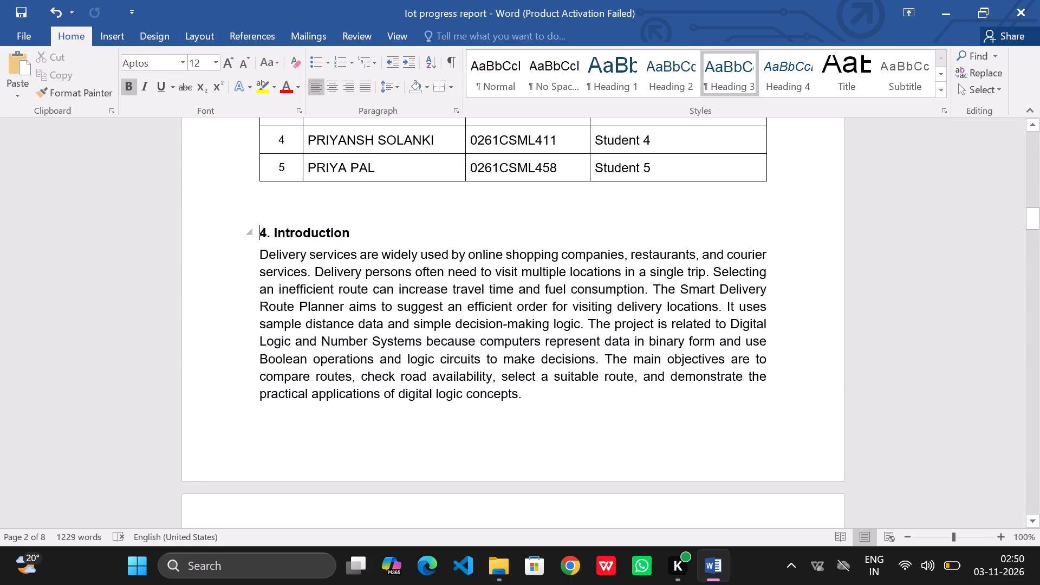
# Cut the "4. Introduction" heading and its paragraph from page 2.
pyautogui.moveTo(257, 230); pyautogui.dragTo(292, 255)
pyautogui.moveTo(259, 233); pyautogui.dragTo(511, 393)
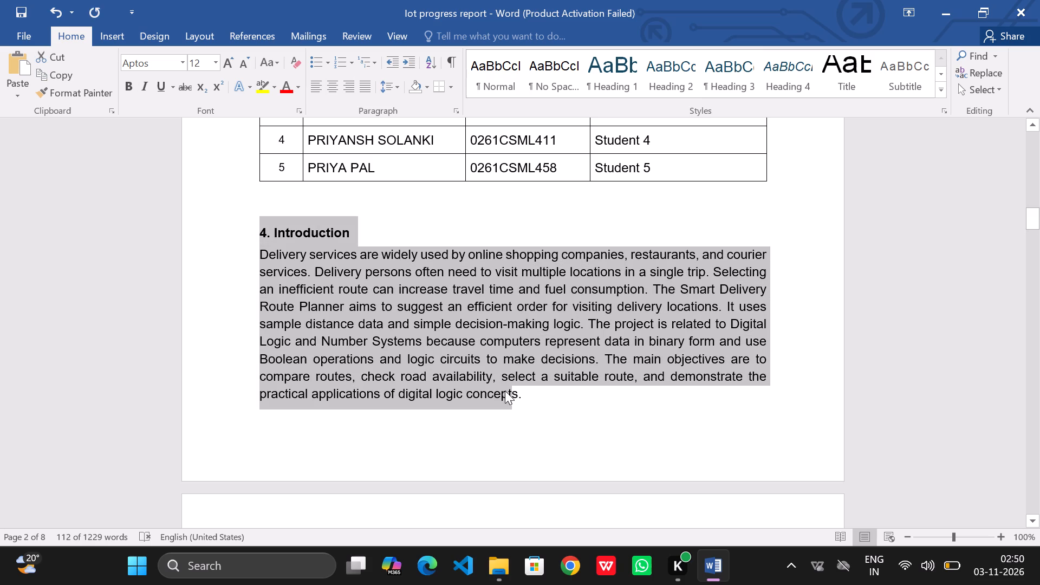
pyautogui.hotkey('ctrl', 'x')
# Cut the leftover "s." and the "5. Problem Definition" section from its heading through the Constraints paragraph.
pyautogui.moveTo(254, 219); pyautogui.dragTo(284, 256)
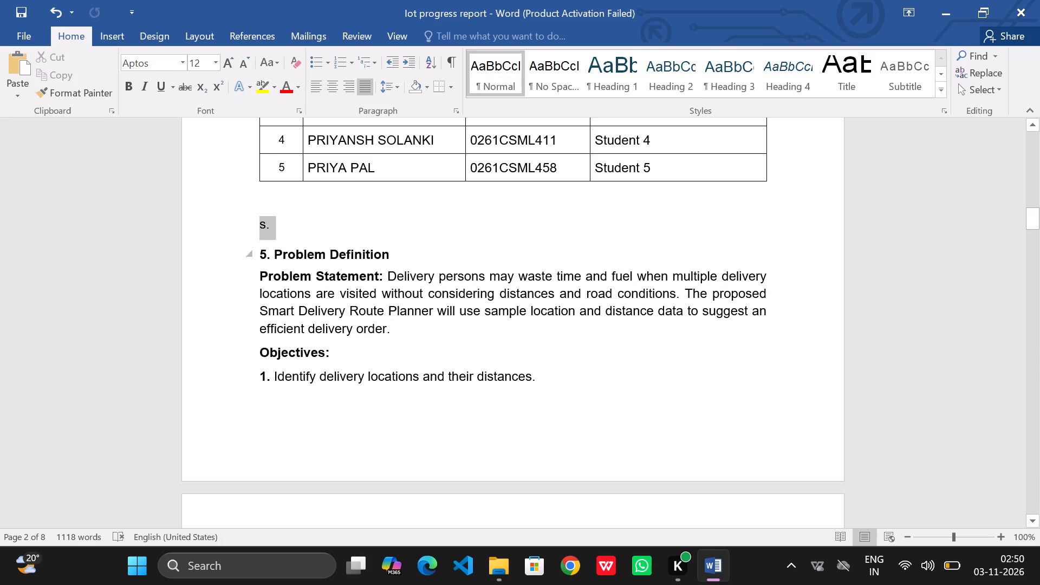
pyautogui.moveTo(284, 256); pyautogui.dragTo(543, 395)
pyautogui.hotkey('ctrl', 'x')
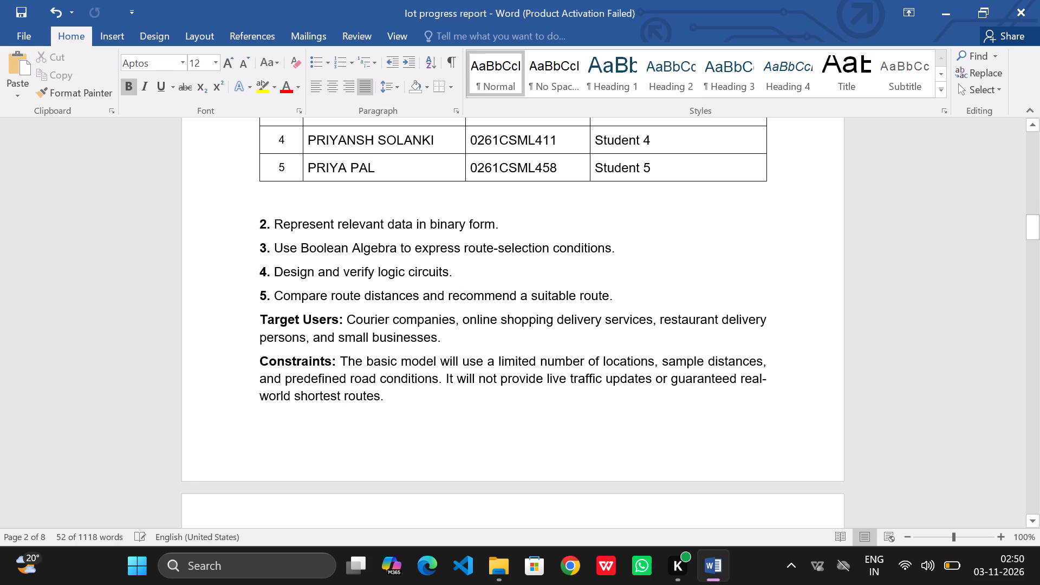
pyautogui.moveTo(256, 215); pyautogui.dragTo(438, 395)
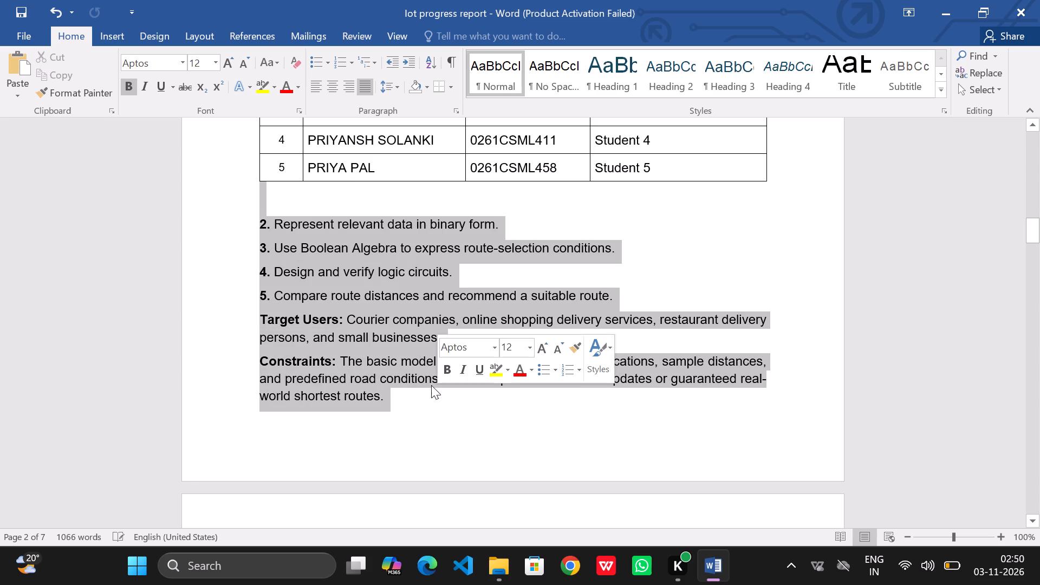
pyautogui.hotkey('ctrl', 'x')
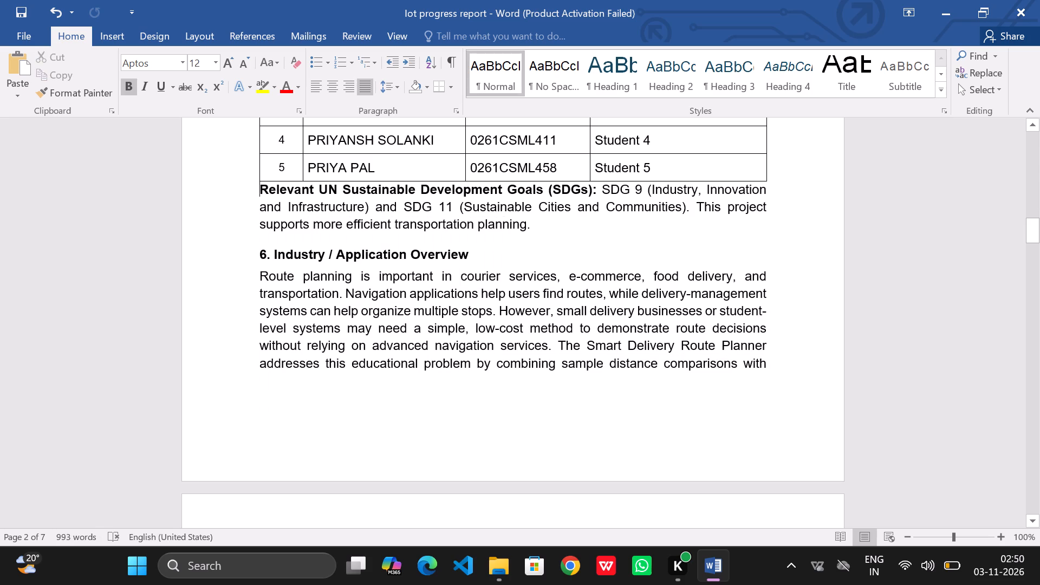
# Cut the UN Sustainable Development Goals paragraph and the whole "6. Industry / Application Overview" section, leaving blank lines below the student table.
pyautogui.moveTo(259, 195); pyautogui.dragTo(366, 370)
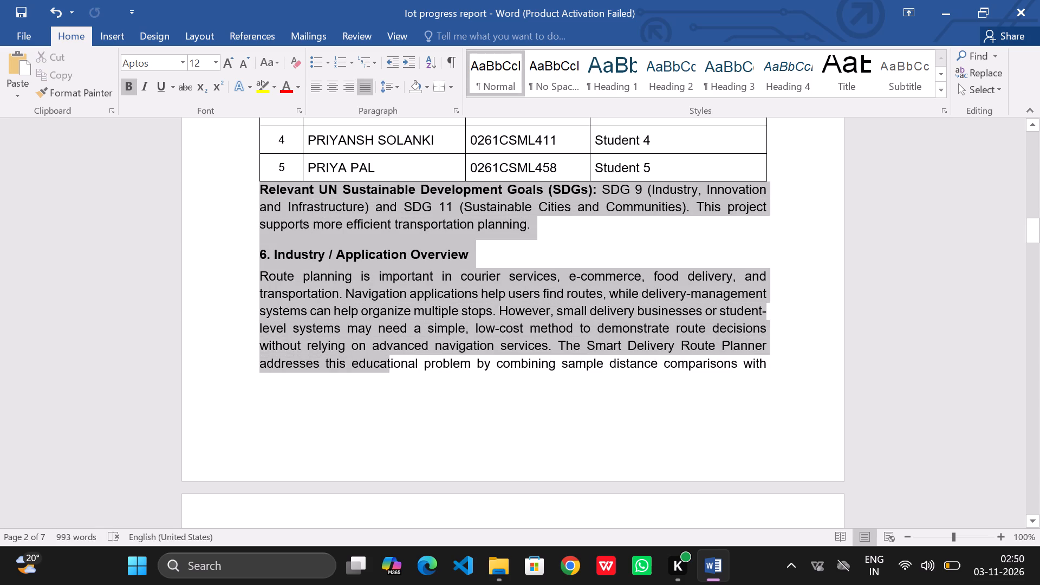
pyautogui.moveTo(366, 370); pyautogui.dragTo(772, 406)
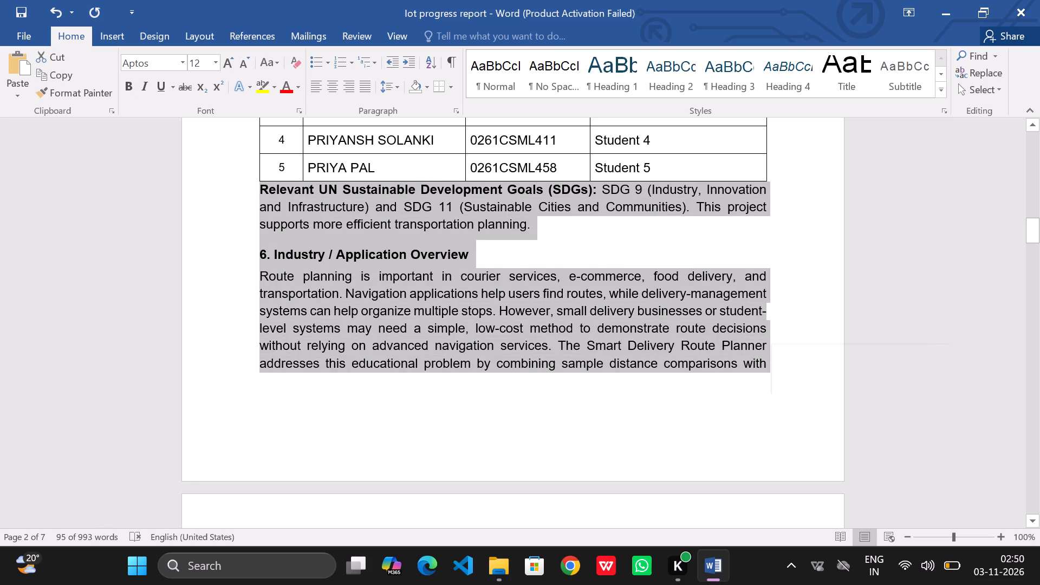
pyautogui.hotkey('ctrl', 'x')
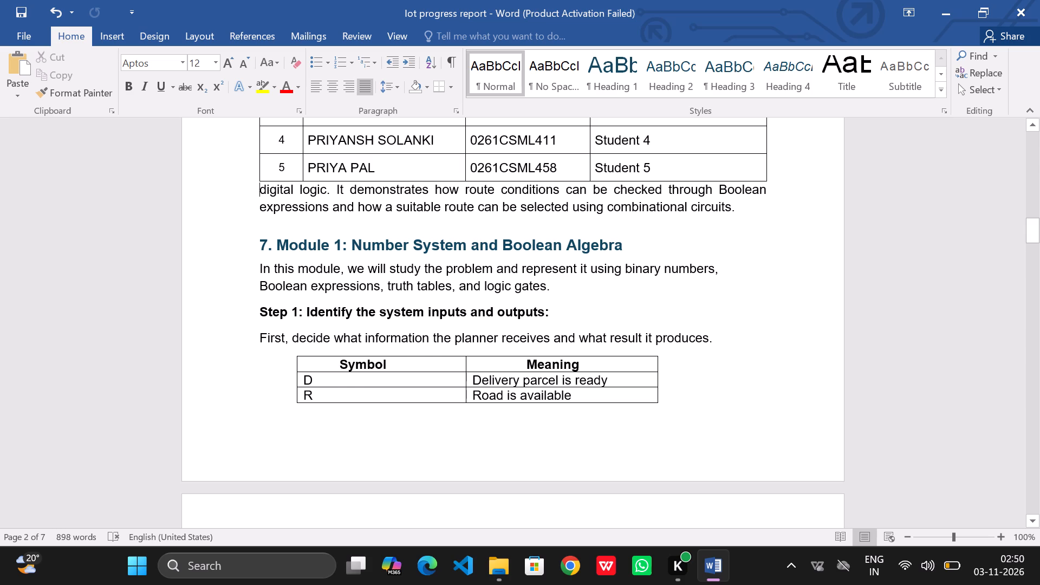
pyautogui.press('Return')
pyautogui.press('Return')
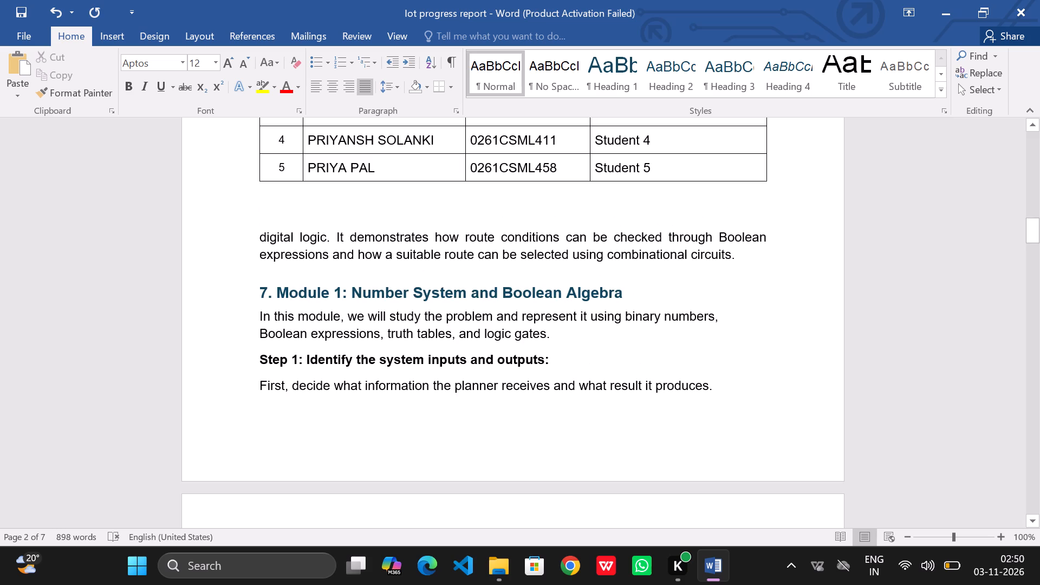
pyautogui.moveTo(258, 236); pyautogui.dragTo(665, 413)
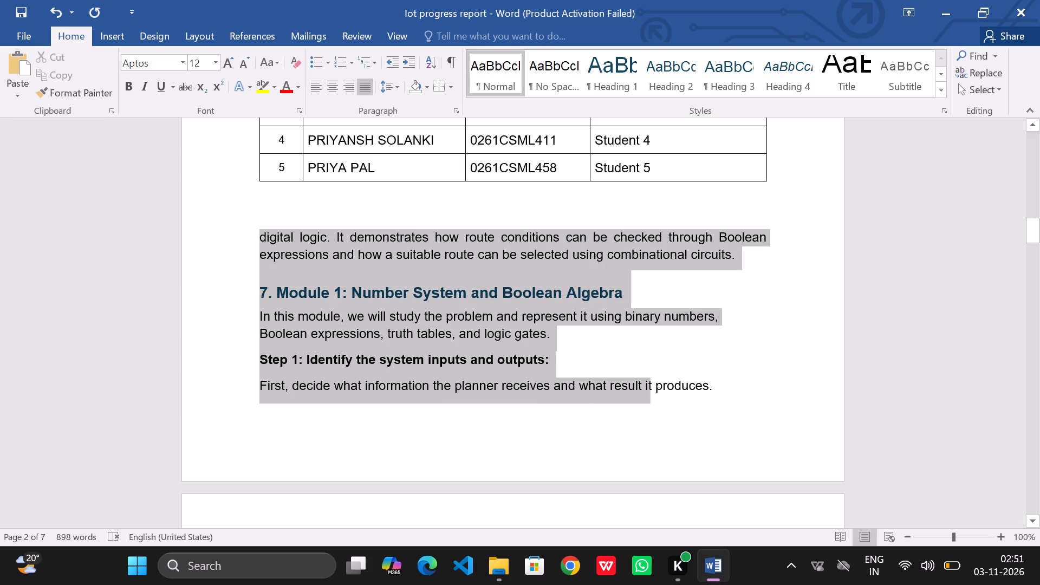
pyautogui.moveTo(665, 413); pyautogui.dragTo(609, 271)
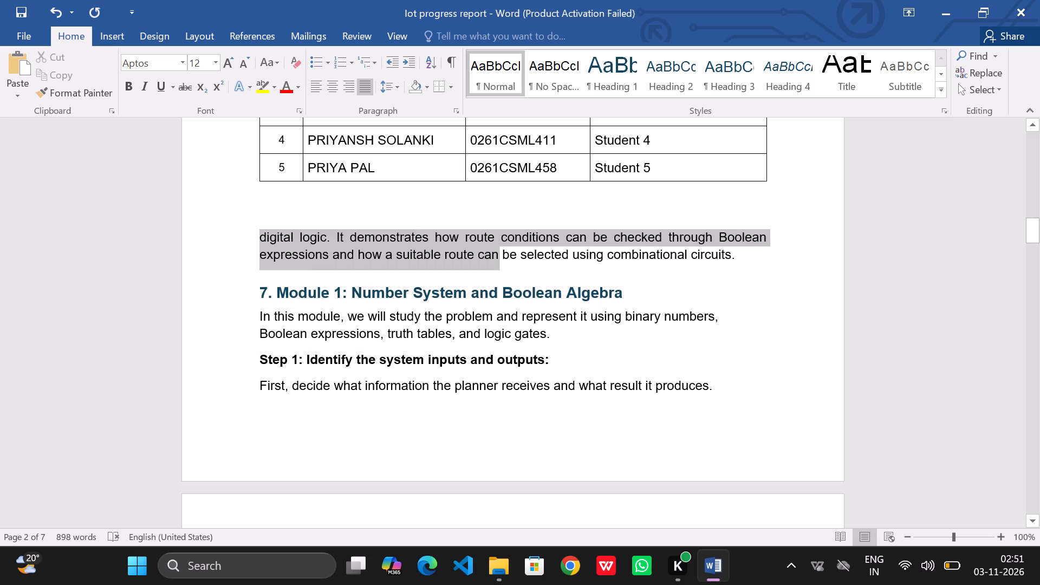
pyautogui.moveTo(609, 271); pyautogui.dragTo(740, 260)
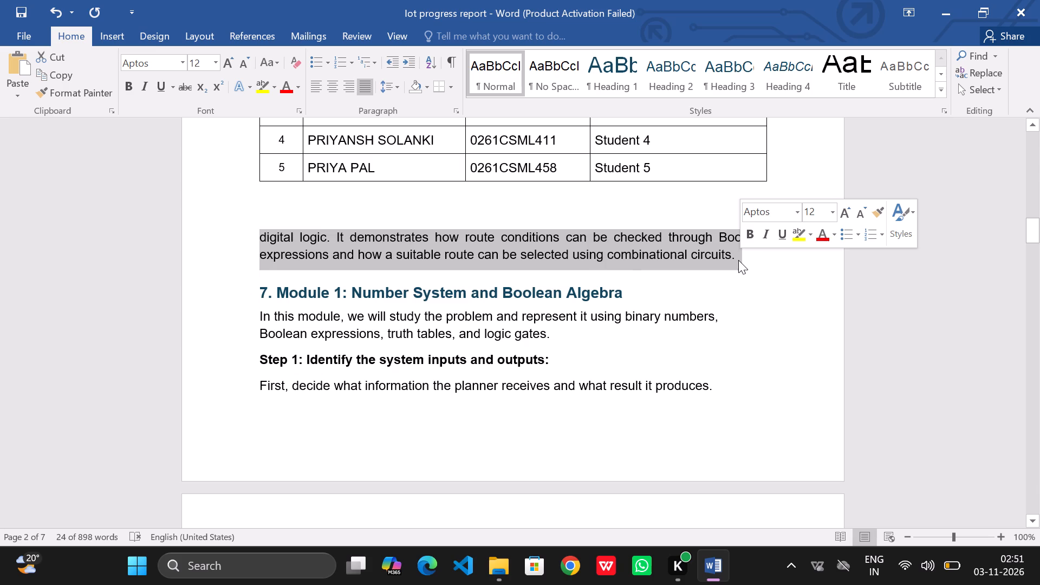
pyautogui.hotkey('ctrl', 'x')
# Cut all content under the "7. Module 1: Number System and Boolean Algebra" heading through the Step 6 logic-gate circuit, keeping the heading.
pyautogui.moveTo(260, 270); pyautogui.dragTo(529, 433)
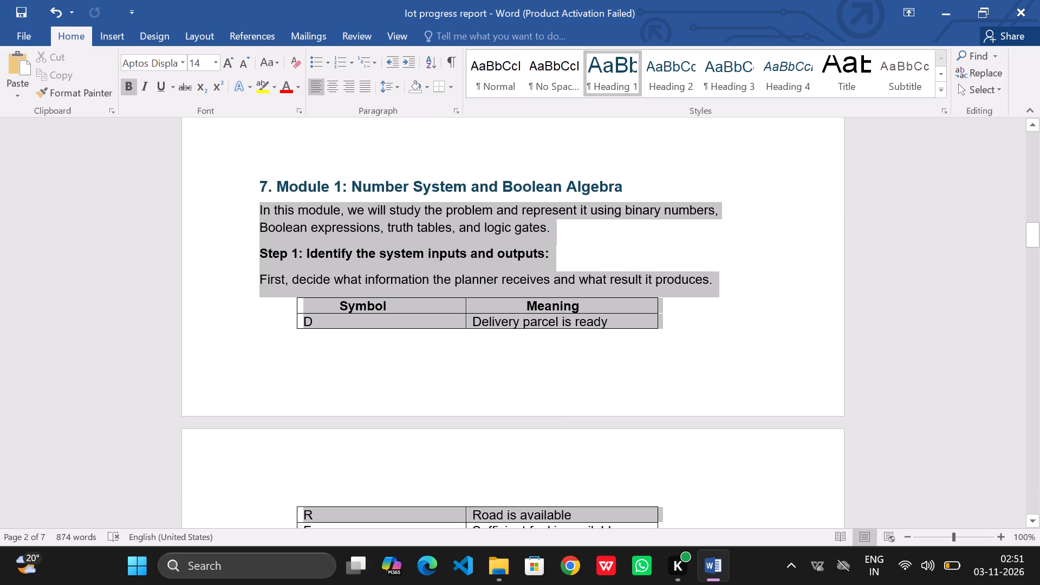
pyautogui.moveTo(529, 433); pyautogui.dragTo(640, 502)
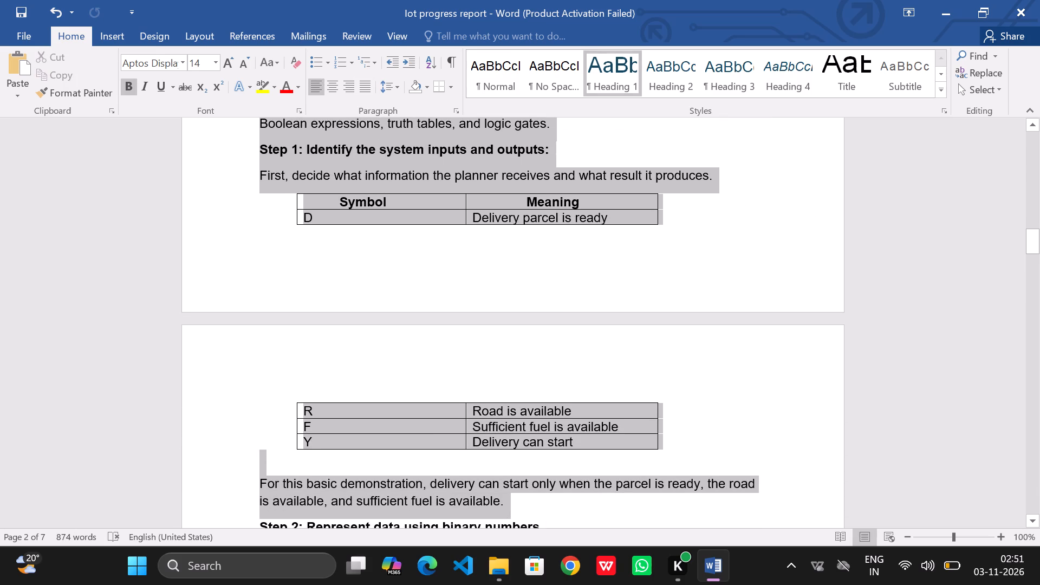
pyautogui.moveTo(640, 502); pyautogui.dragTo(658, 467)
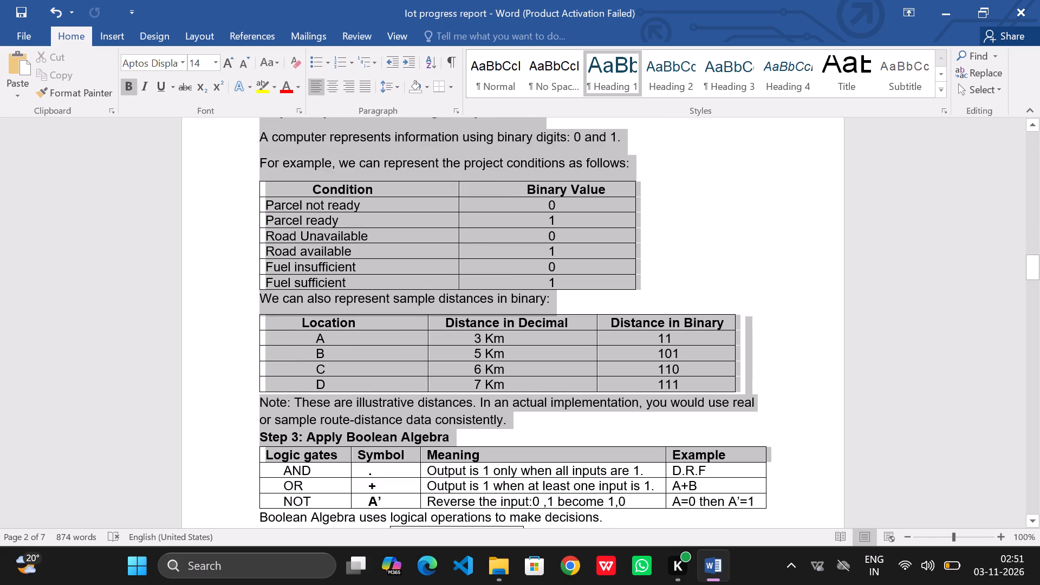
pyautogui.moveTo(658, 467); pyautogui.dragTo(662, 519)
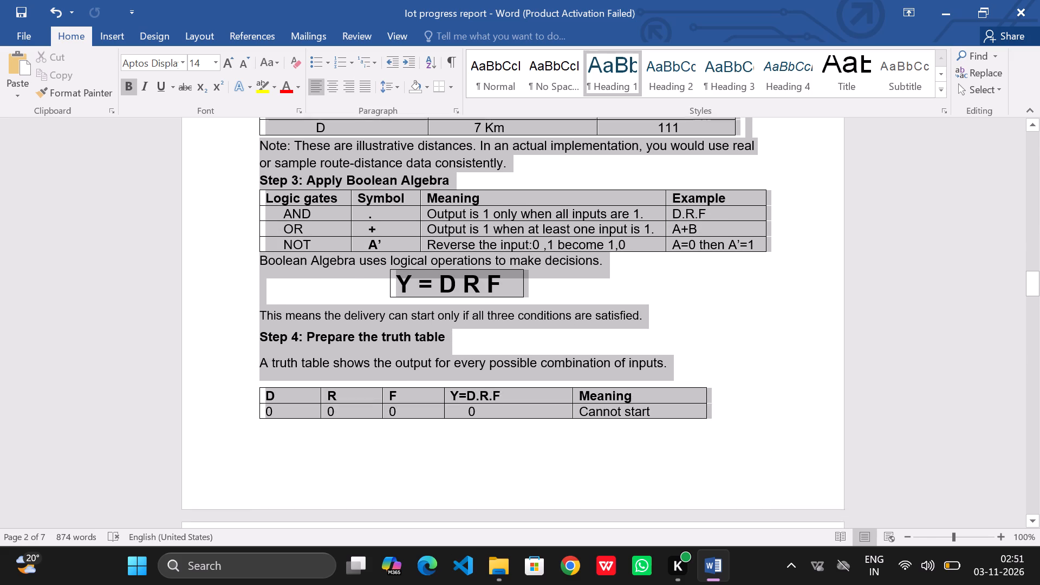
pyautogui.moveTo(662, 519); pyautogui.dragTo(679, 522)
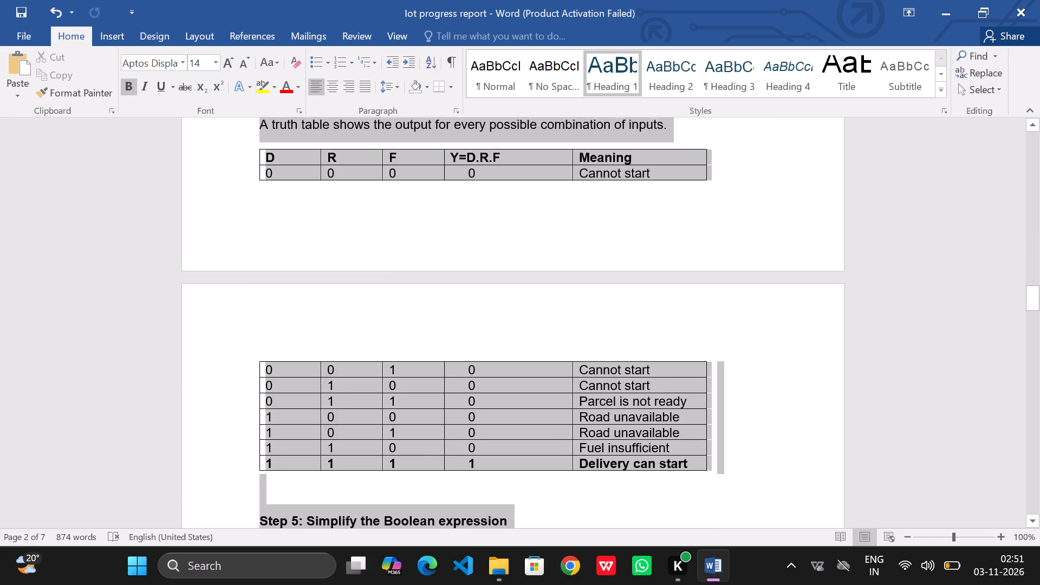
pyautogui.moveTo(679, 522); pyautogui.dragTo(702, 467)
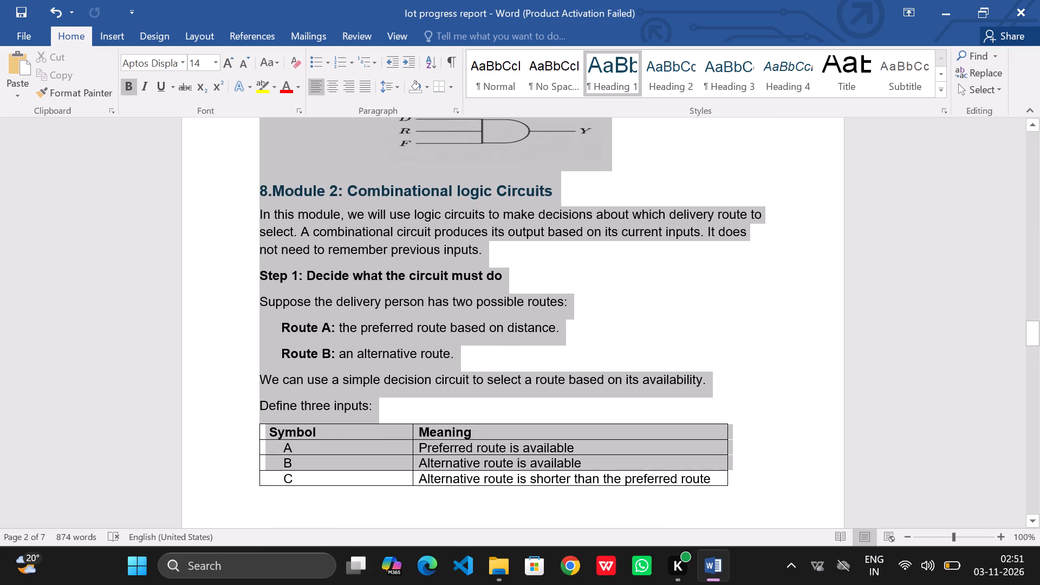
pyautogui.moveTo(702, 467); pyautogui.dragTo(718, 343)
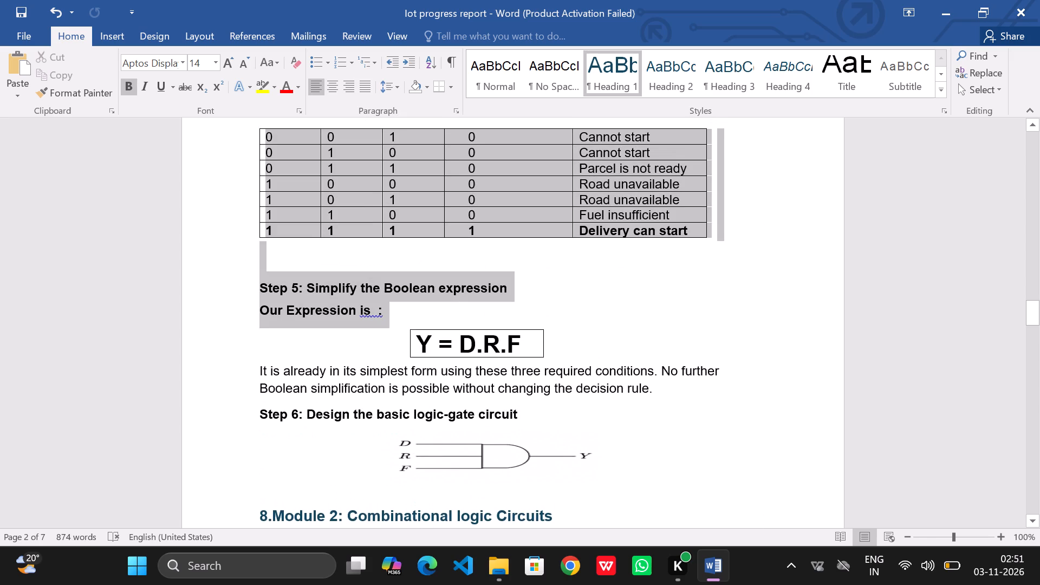
pyautogui.moveTo(718, 343); pyautogui.dragTo(700, 450)
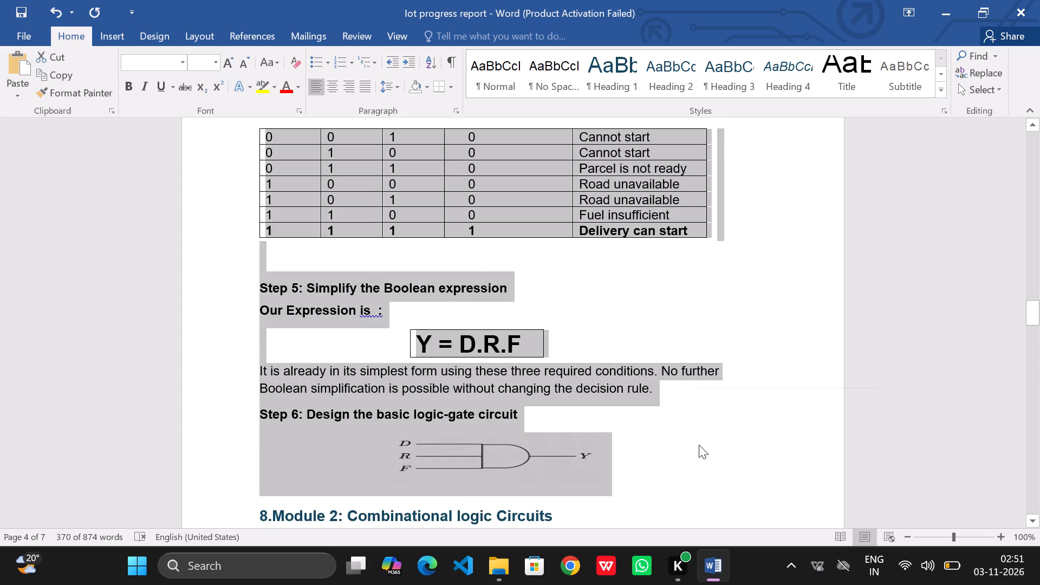
pyautogui.hotkey('ctrl', 'x')
# Cut all content under the "8.Module 2: Combinational logic Circuits" heading through the end of the document, keeping the heading.
pyautogui.scroll(4, 560, 355)
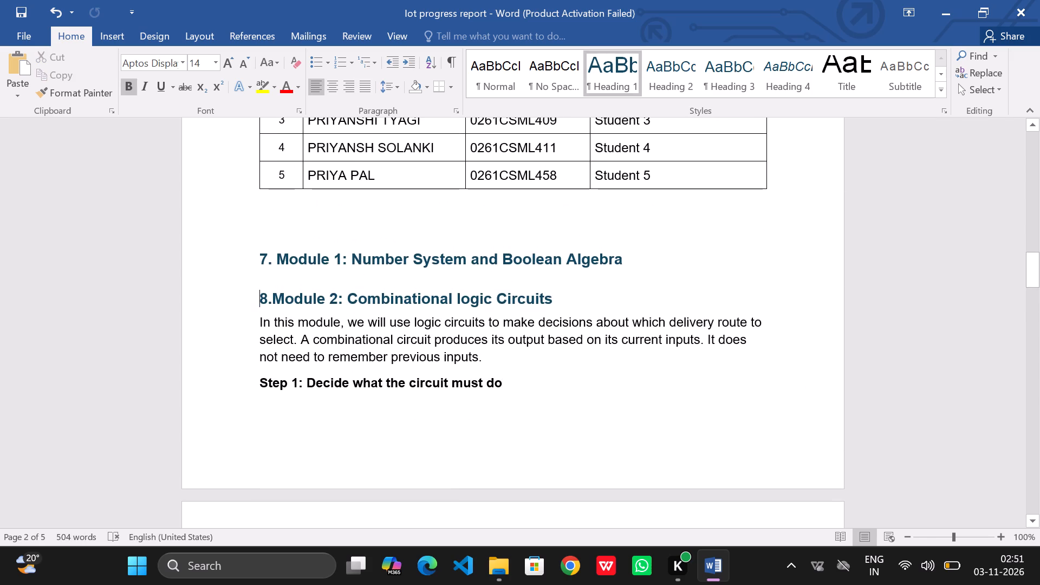
pyautogui.moveTo(260, 321); pyautogui.dragTo(608, 427)
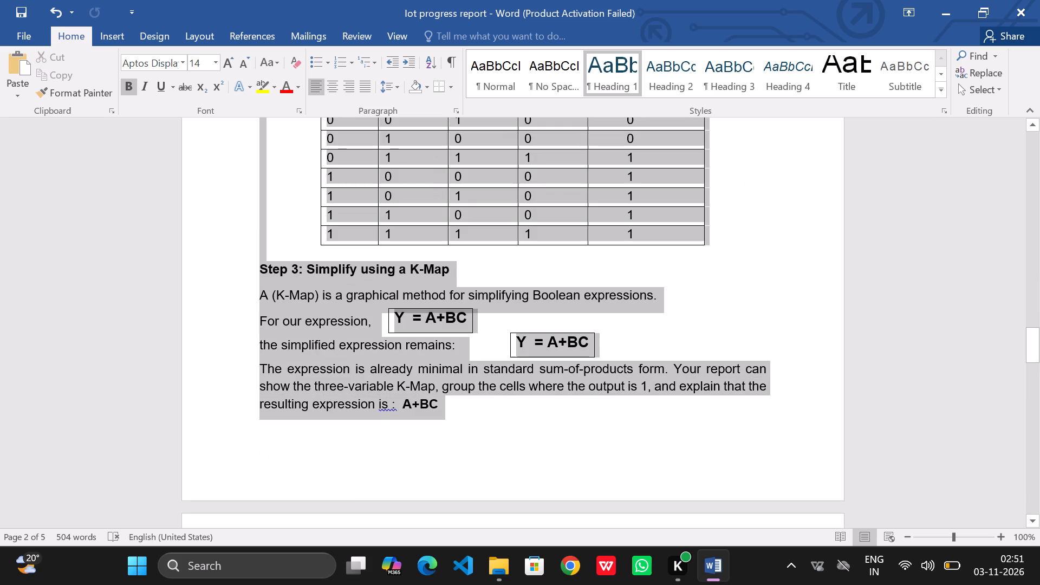
pyautogui.moveTo(608, 427); pyautogui.dragTo(638, 491)
pyautogui.moveTo(591, 467); pyautogui.dragTo(582, 498, button='right')
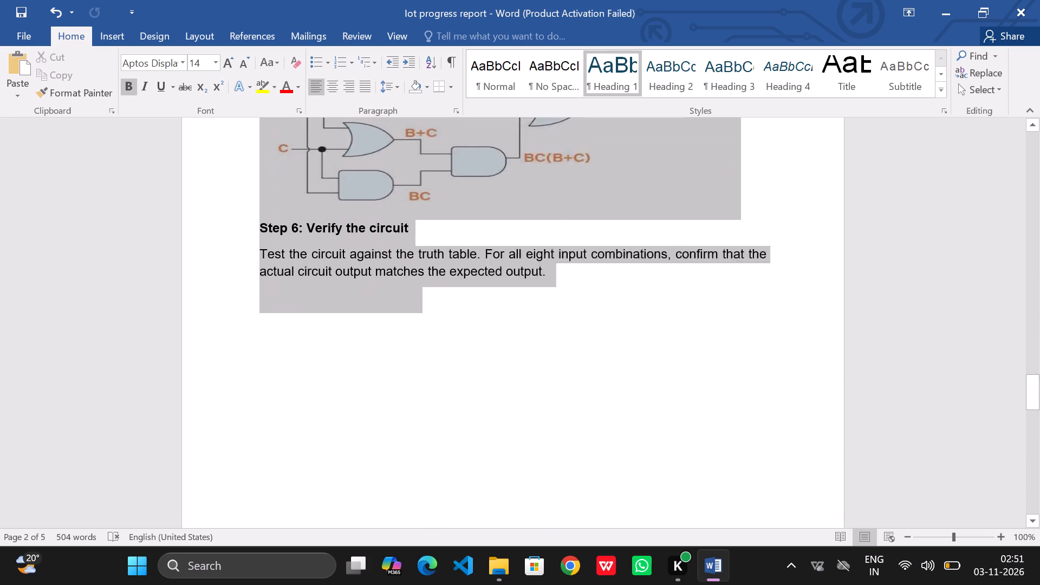
pyautogui.moveTo(638, 491); pyautogui.dragTo(687, 300)
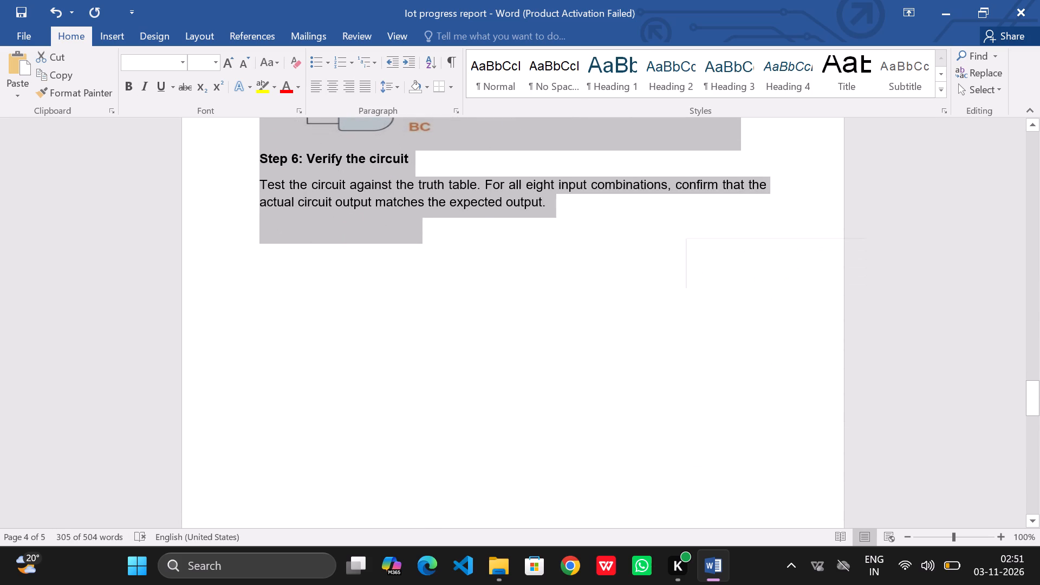
pyautogui.hotkey('ctrl', 'x')
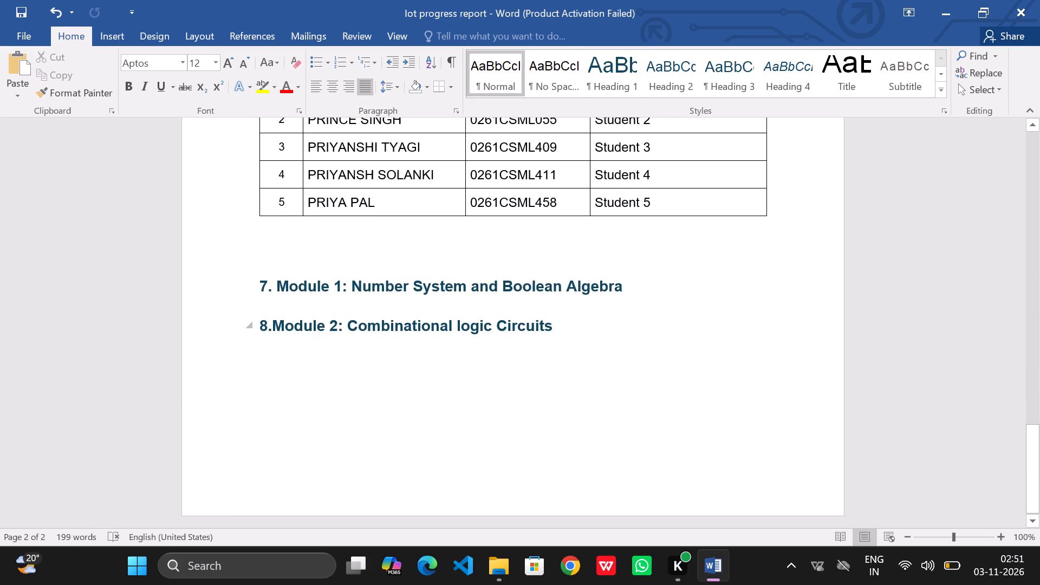
# Change the module number in the "Number System and Boolean Algebra" heading to 3.
pyautogui.click(632, 289)
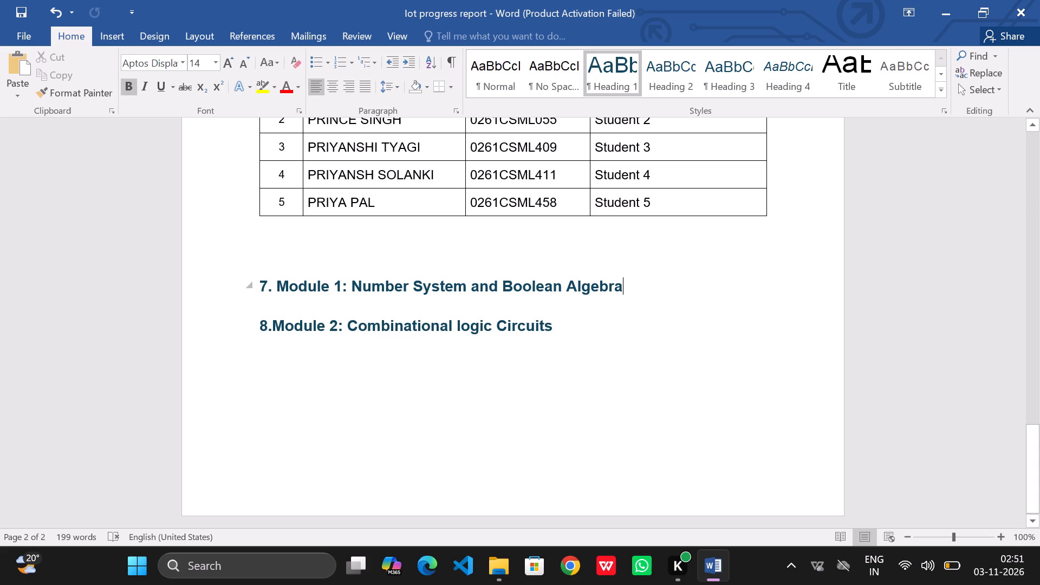
pyautogui.press('Left')
pyautogui.press('Left')
pyautogui.press('Left')
pyautogui.press('Left')
pyautogui.press('Left')
pyautogui.press('Left')
pyautogui.press('Left')
pyautogui.press('Left')
pyautogui.press('Left')
pyautogui.press('Left')
pyautogui.press('Left')
pyautogui.press('Left')
pyautogui.press('Left')
pyautogui.press('Left')
pyautogui.press('Left')
pyautogui.press('Left')
pyautogui.press('Left')
pyautogui.press('Left')
pyautogui.press('Left')
pyautogui.press('Left')
pyautogui.press('Left')
pyautogui.press('Left')
pyautogui.press('Left')
pyautogui.press('Left')
pyautogui.press('Left')
pyautogui.press('Left')
pyautogui.press('Left')
pyautogui.press('Left')
pyautogui.press('Left')
pyautogui.press('Left')
pyautogui.press('Left')
pyautogui.press('Left')
pyautogui.press('Left')
pyautogui.press('Left')
pyautogui.press('Left')
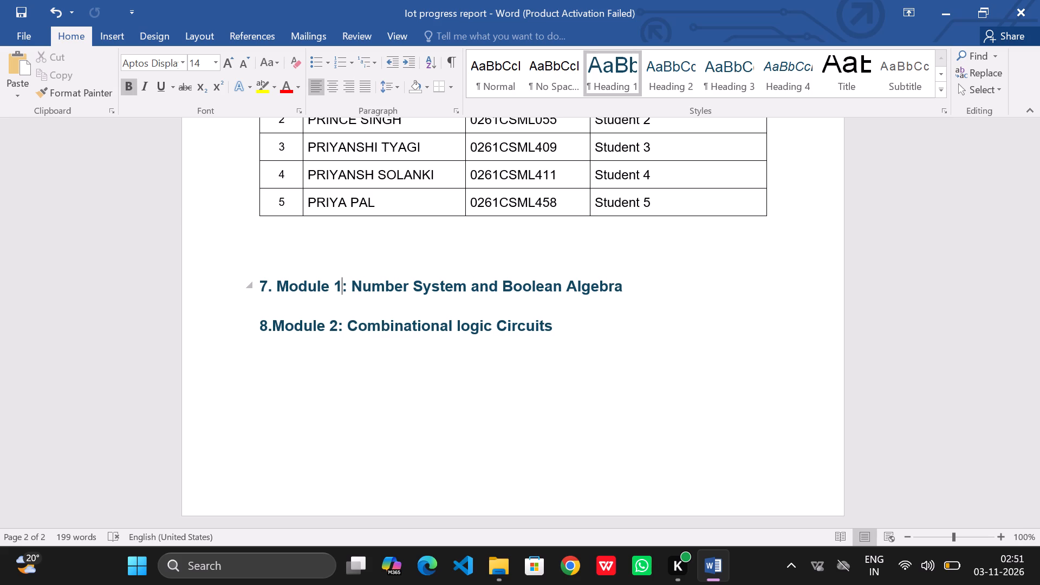
pyautogui.press('BackSpace')
pyautogui.press('3')
# Change the section number at the start of the "Number System and Boolean Algebra" heading to 3.
pyautogui.press('Left')
pyautogui.press('Left')
pyautogui.press('Left')
pyautogui.press('Left')
pyautogui.press('Left')
pyautogui.press('Left')
pyautogui.press('Left')
pyautogui.press('Left')
pyautogui.press('Left')
pyautogui.press('Left')
pyautogui.press('BackSpace')
pyautogui.press('3')
# Delete the title "Number System and Boolean Algebra" from the Module 3 heading, leaving "3. Module 3:" followed by a space.
pyautogui.press('Right')
pyautogui.press('Right')
pyautogui.press('Right')
pyautogui.press('Right')
pyautogui.press('Right')
pyautogui.press('Right')
pyautogui.press('Right')
pyautogui.press('Right')
pyautogui.press('Right')
pyautogui.press('Right')
pyautogui.press('Right')
pyautogui.press('Right')
pyautogui.press('Right')
pyautogui.press('Right')
pyautogui.press('Right')
pyautogui.press('Right')
pyautogui.press('Right')
pyautogui.press('Right')
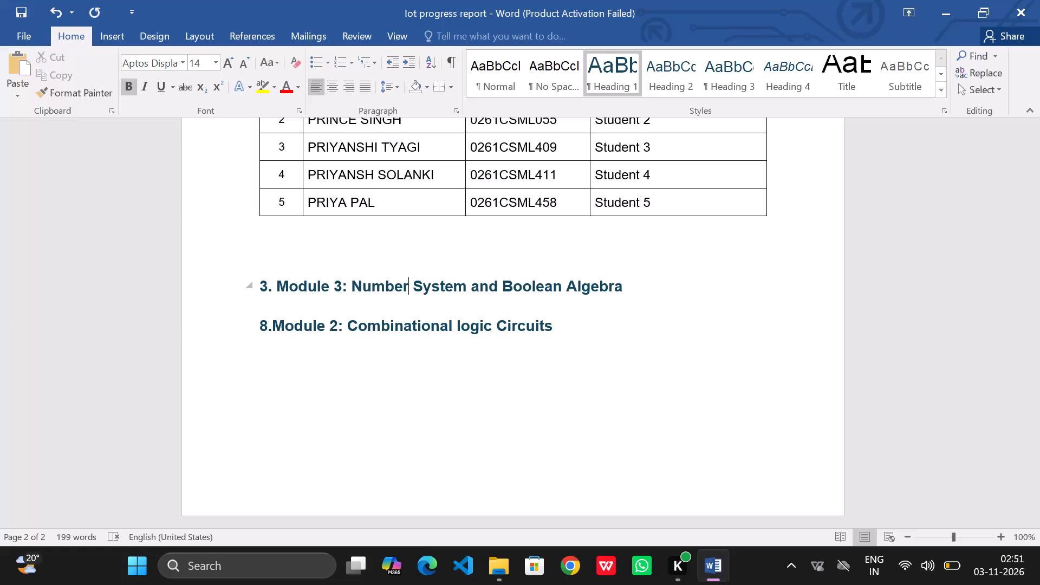
pyautogui.press('Right')
pyautogui.press('Right')
pyautogui.press('Right')
pyautogui.press('Right')
pyautogui.press('Right')
pyautogui.press('Right')
pyautogui.press('Right')
pyautogui.press('Right')
pyautogui.press('Right')
pyautogui.press('Right')
pyautogui.press('Right')
pyautogui.press('Right')
pyautogui.press('Right')
pyautogui.press('Right')
pyautogui.press('Right')
pyautogui.press('Right')
pyautogui.press('Right')
pyautogui.press('Right')
pyautogui.press('Right')
pyautogui.press('Right')
pyautogui.press('Right')
pyautogui.press('Right')
pyautogui.press('Left')
pyautogui.press('BackSpace')
pyautogui.press('BackSpace')
pyautogui.press('BackSpace')
pyautogui.press('BackSpace')
pyautogui.press('BackSpace')
pyautogui.press('BackSpace')
pyautogui.press('BackSpace')
pyautogui.press('BackSpace')
pyautogui.press('BackSpace')
pyautogui.press('BackSpace')
pyautogui.press('BackSpace')
pyautogui.press('BackSpace')
pyautogui.press('BackSpace')
pyautogui.press('BackSpace')
pyautogui.press('BackSpace')
pyautogui.press('BackSpace')
pyautogui.press('BackSpace')
pyautogui.press('BackSpace')
pyautogui.press('BackSpace')
pyautogui.press('BackSpace')
pyautogui.press('BackSpace')
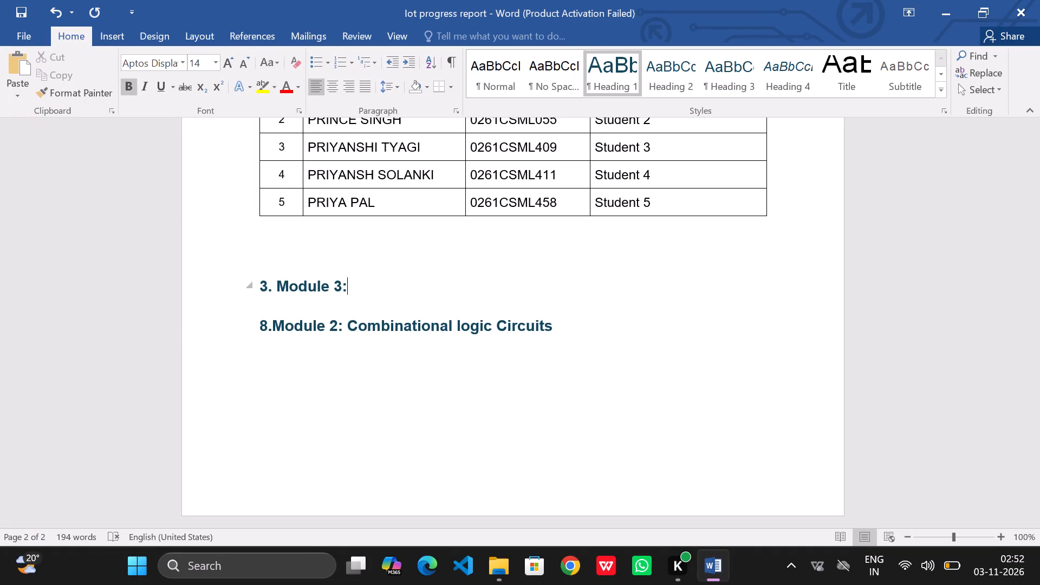
pyautogui.press('space')
# Delete the title "Combinational logic Circuits" from the Module 2 heading, keeping the text up to the colon.
pyautogui.press('Down')
pyautogui.press('Right')
pyautogui.press('Right')
pyautogui.press('Right')
pyautogui.press('Right')
pyautogui.press('Right')
pyautogui.press('Right')
pyautogui.press('Right')
pyautogui.press('Right')
pyautogui.press('Right')
pyautogui.press('Right')
pyautogui.press('Right')
pyautogui.press('Right')
pyautogui.press('Right')
pyautogui.press('Right')
pyautogui.press('Right')
pyautogui.press('Right')
pyautogui.press('Right')
pyautogui.press('Right')
pyautogui.press('Right')
pyautogui.press('Right')
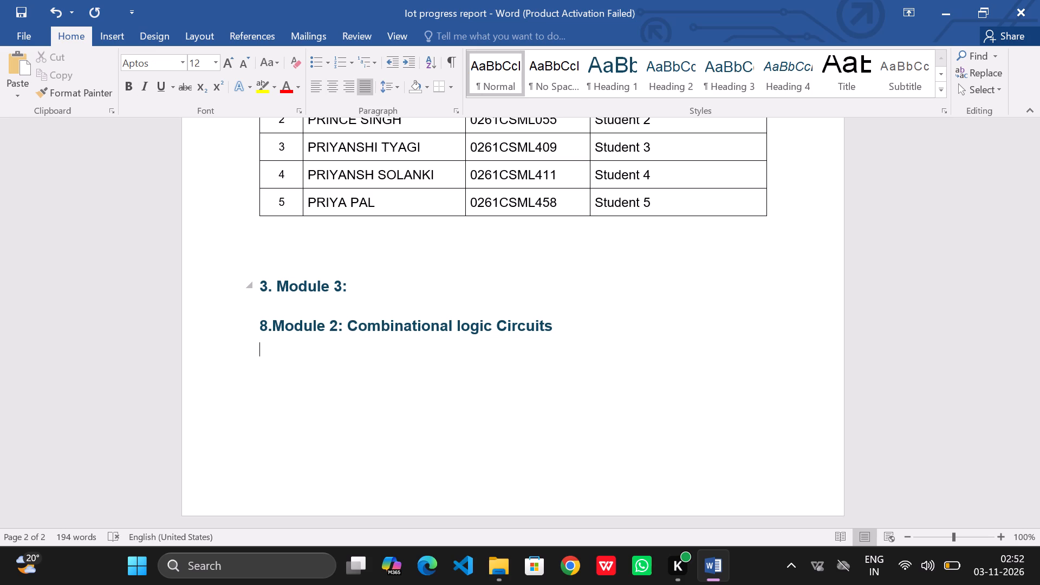
pyautogui.press('Left')
pyautogui.press('BackSpace')
pyautogui.press('BackSpace')
pyautogui.press('BackSpace')
pyautogui.press('BackSpace')
pyautogui.press('BackSpace')
pyautogui.press('BackSpace')
pyautogui.press('BackSpace')
pyautogui.press('BackSpace')
pyautogui.press('BackSpace')
pyautogui.press('BackSpace')
pyautogui.press('BackSpace')
pyautogui.press('BackSpace')
pyautogui.press('BackSpace')
pyautogui.press('BackSpace')
pyautogui.press('BackSpace')
pyautogui.press('BackSpace')
pyautogui.press('BackSpace')
pyautogui.press('BackSpace')
pyautogui.press('BackSpace')
pyautogui.press('BackSpace')
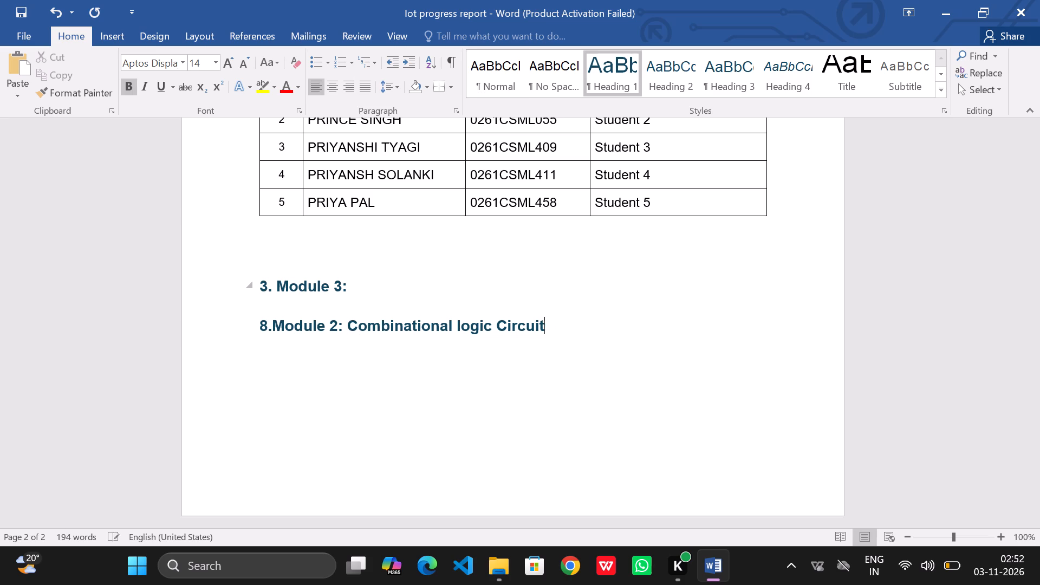
pyautogui.press('BackSpace')
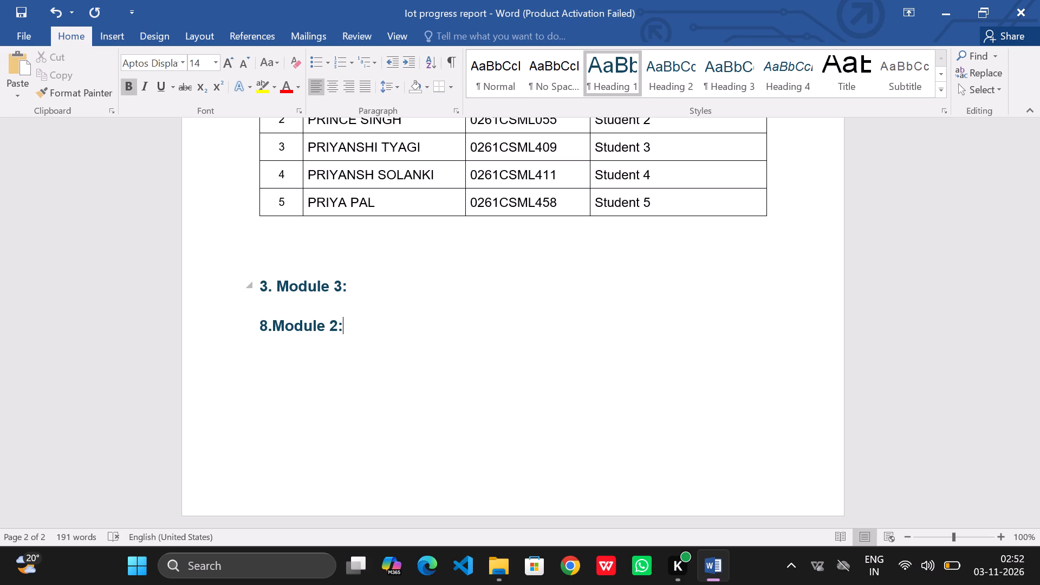
# Change the module number in the second module heading to 4.
pyautogui.press('Left')
pyautogui.press('BackSpace')
pyautogui.press('4')
# Replace the section number of the Module 4 heading with "4." and a space, keeping it on its own line.
pyautogui.press('Left')
pyautogui.press('Left')
pyautogui.press('Left')
pyautogui.press('Left')
pyautogui.press('Left')
pyautogui.press('Left')
pyautogui.press('Left')
pyautogui.press('Left')
pyautogui.press('Left')
pyautogui.press('Left')
pyautogui.press('Left')
pyautogui.press('Right')
pyautogui.press('Right')
pyautogui.press('Right')
pyautogui.press('space')
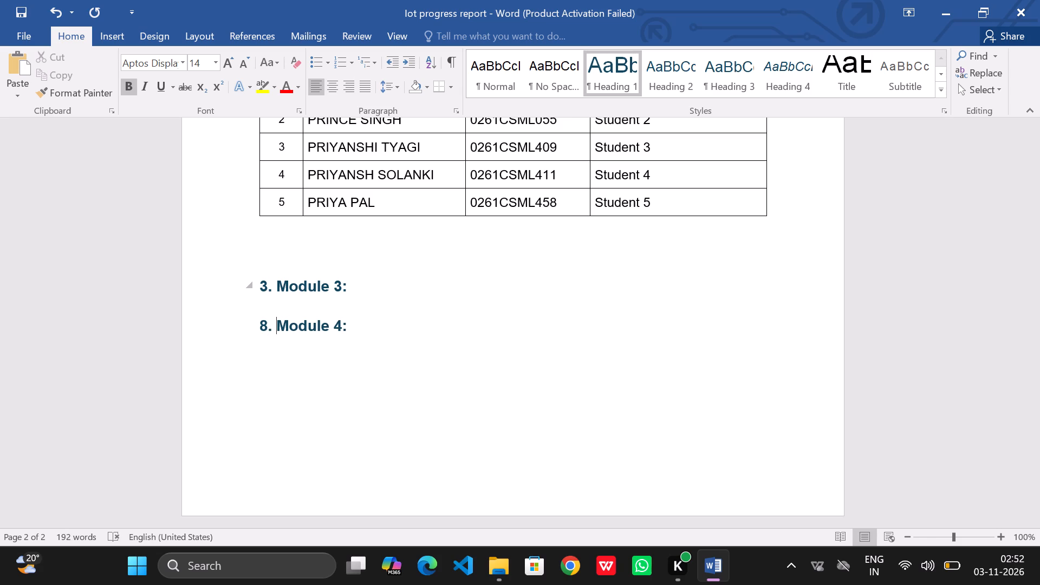
pyautogui.press('BackSpace')
pyautogui.press('BackSpace')
pyautogui.press('BackSpace')
pyautogui.press('BackSpace')
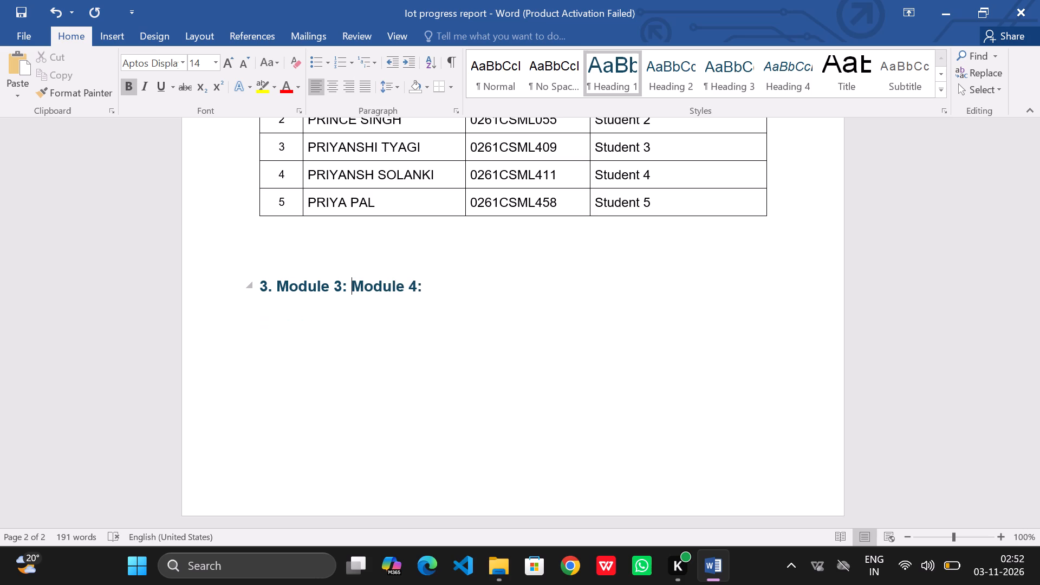
pyautogui.press('Return')
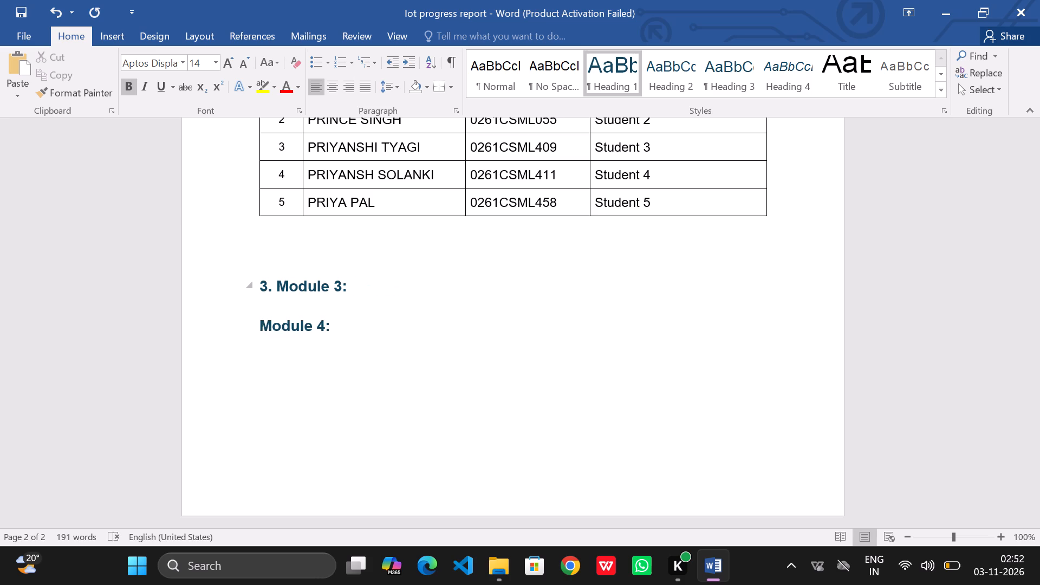
pyautogui.write('4.')
pyautogui.press('space')
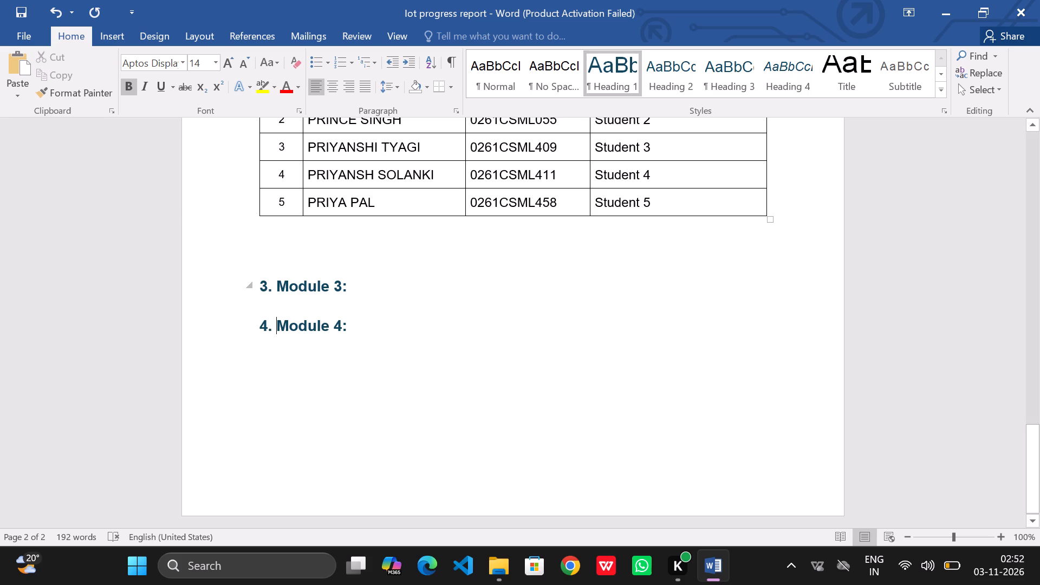
# Place the insertion point at the end of the "3. Module 3:" heading.
pyautogui.click(352, 288)
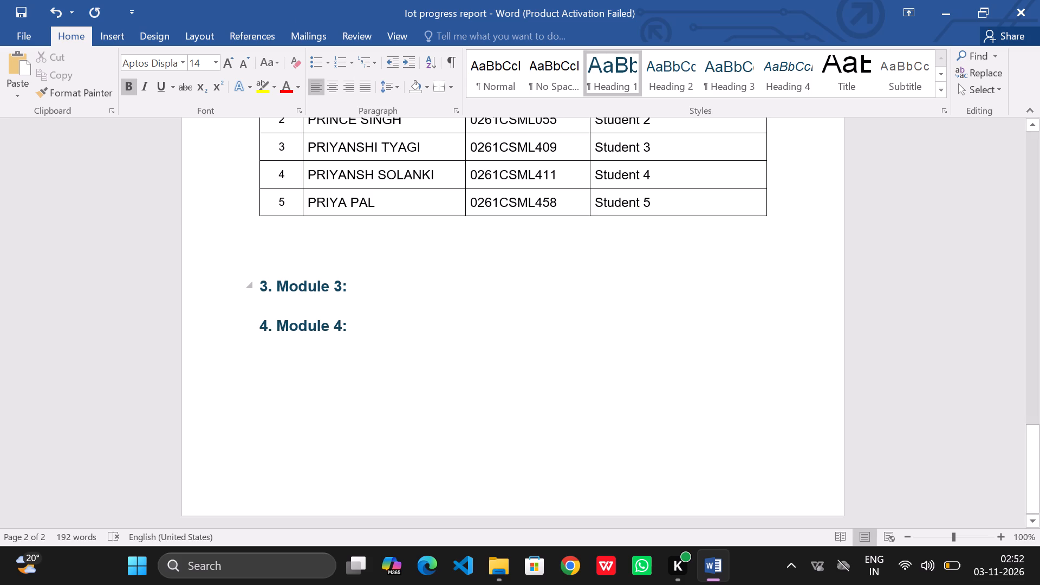
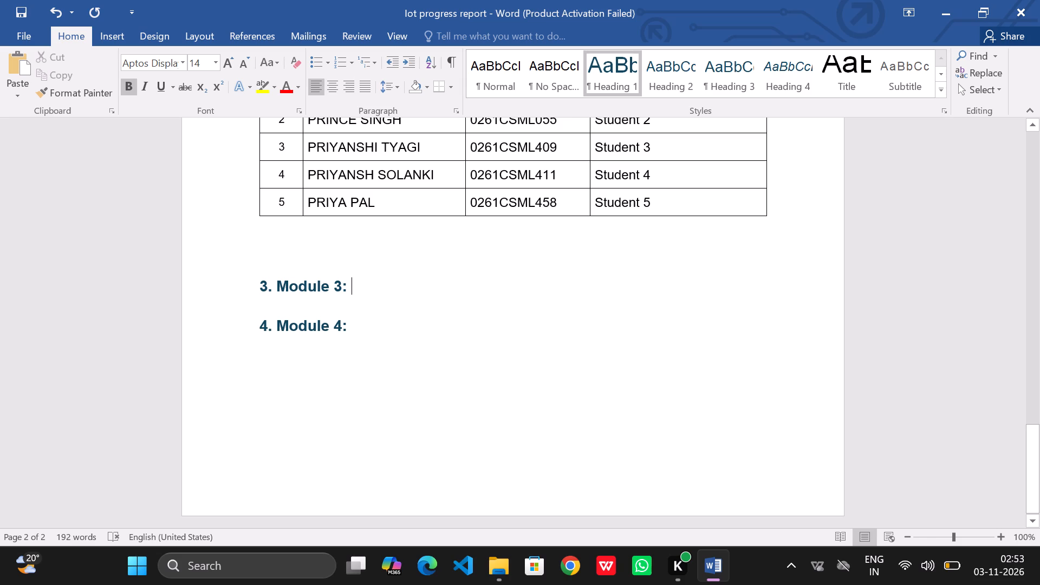
# Add the title "Sequential Logic Circuits" after the colon in the Module 3 heading.
pyautogui.hotkey('shift', 's')
pyautogui.press('e')
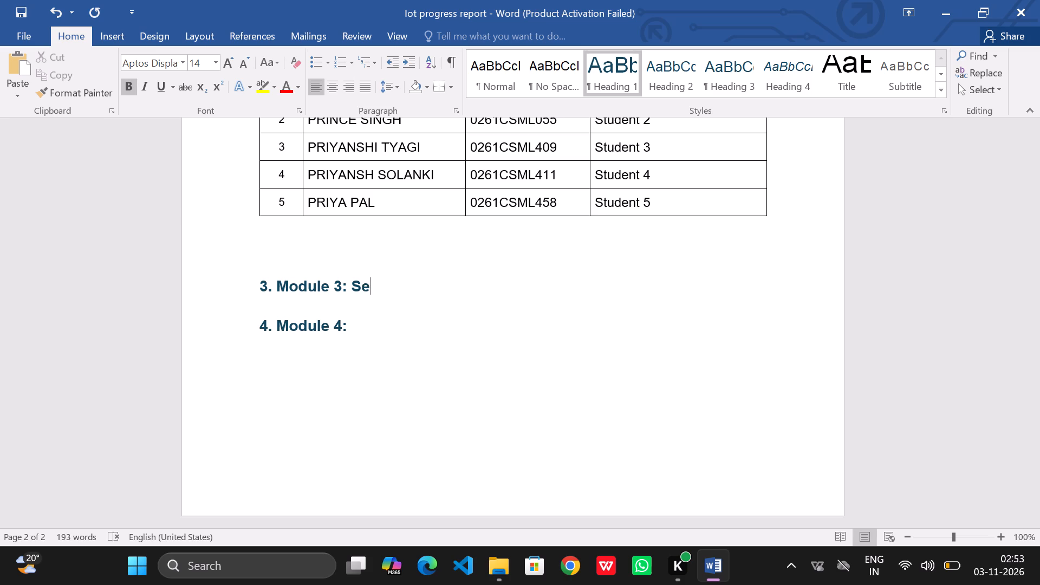
pyautogui.write('quential')
pyautogui.press('space')
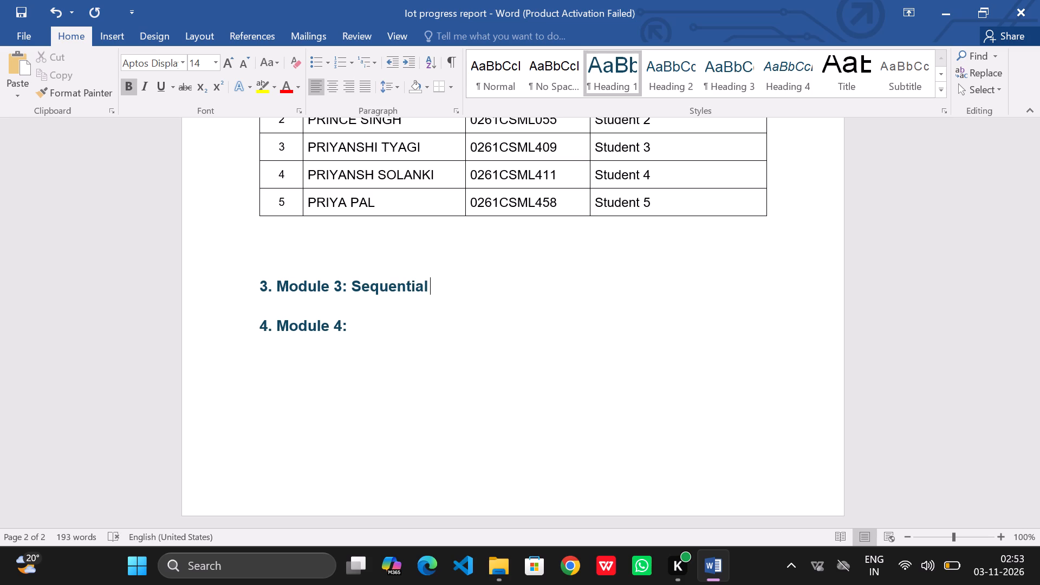
pyautogui.write('Logic')
pyautogui.press('space')
pyautogui.write('Circuit')
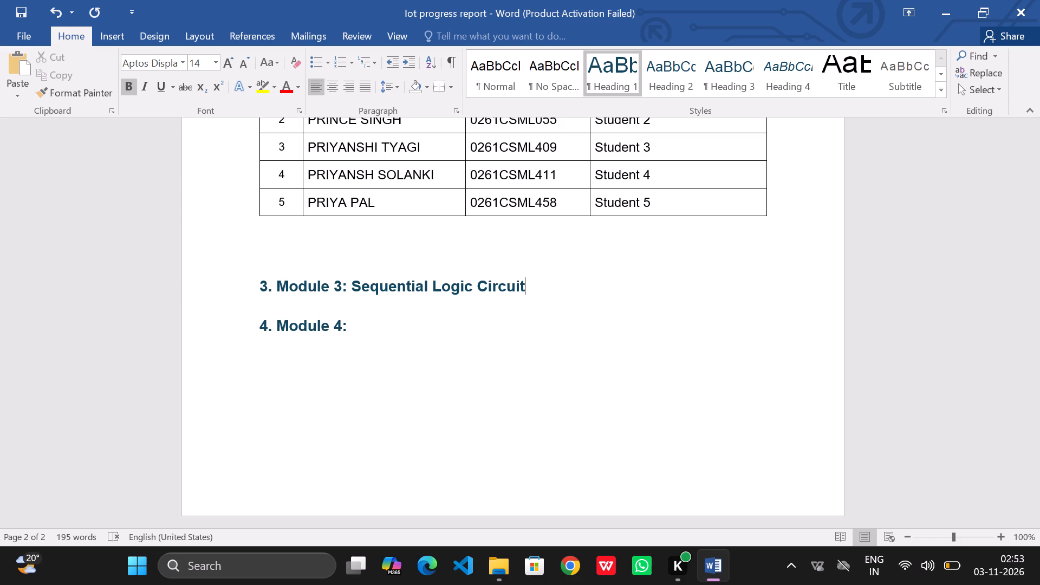
pyautogui.press('s')
pyautogui.press('space')
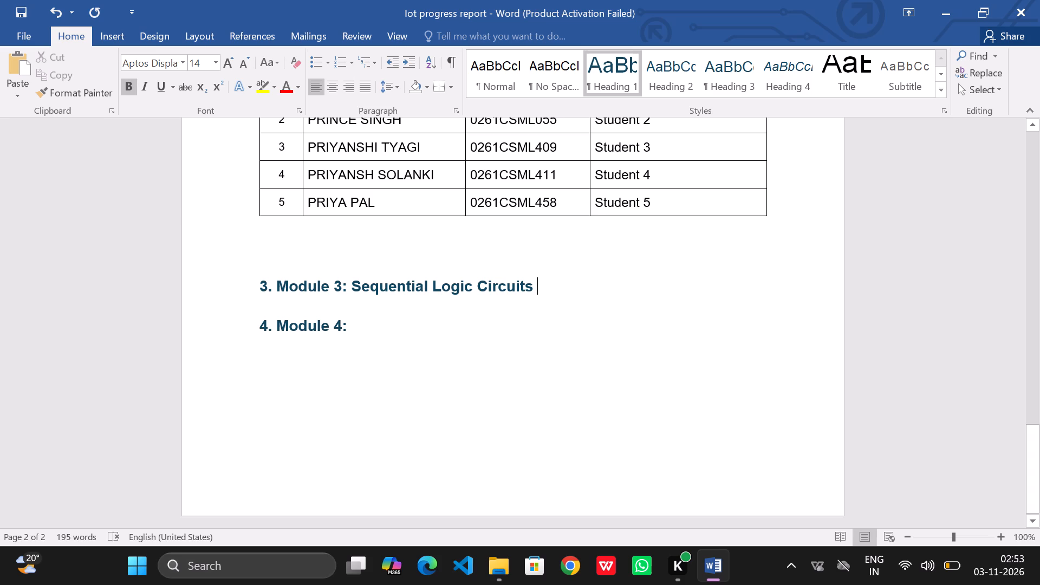
# Add the title "Counters, Registers and Memory" after the colon in the Module 4 heading.
pyautogui.click(365, 331)
pyautogui.press('space')
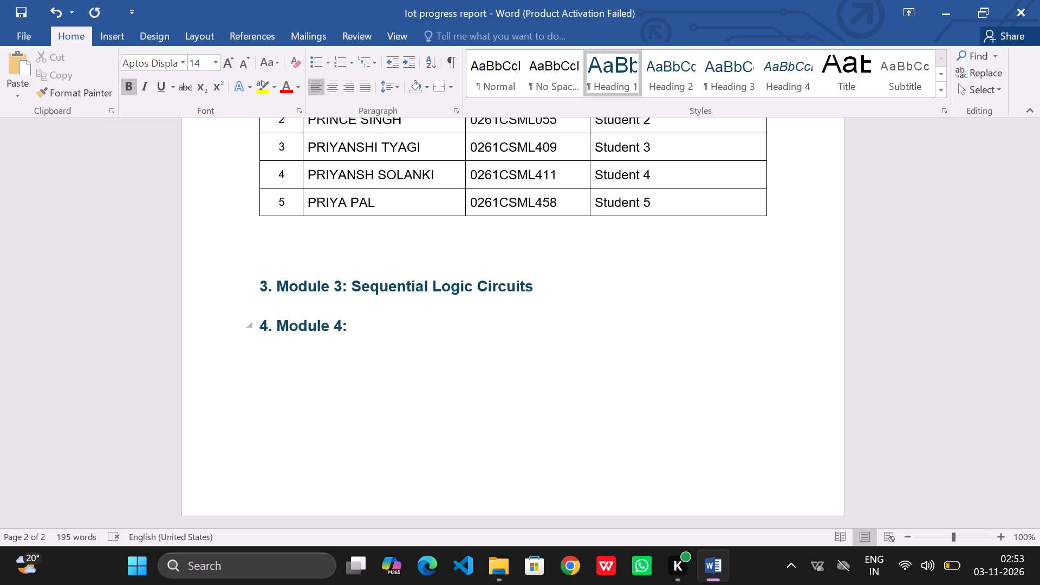
pyautogui.hotkey('shift', 'c')
pyautogui.write('ounter')
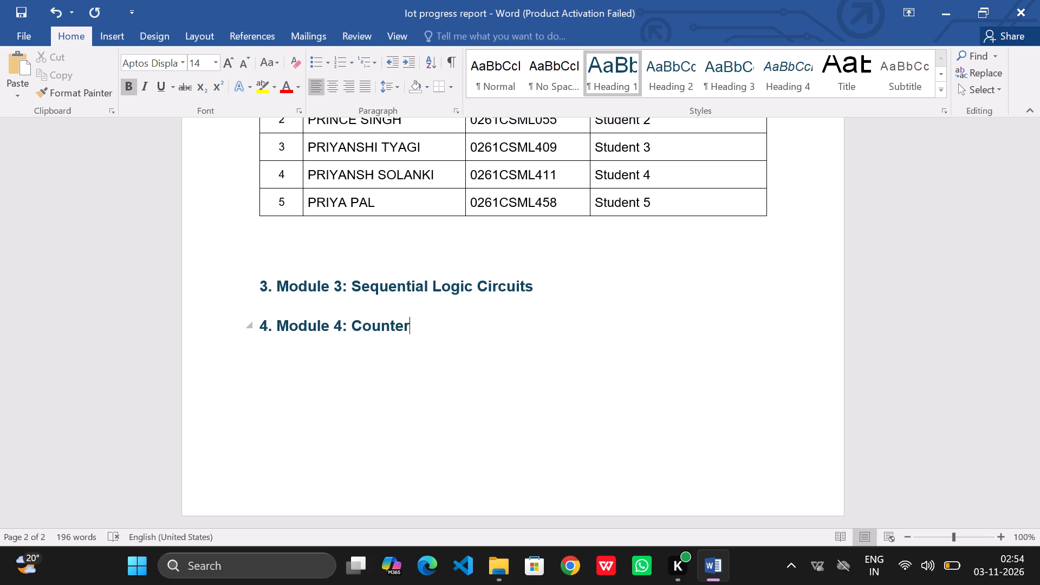
pyautogui.press('s')
pyautogui.press(',')
pyautogui.press('space')
pyautogui.write('Regi')
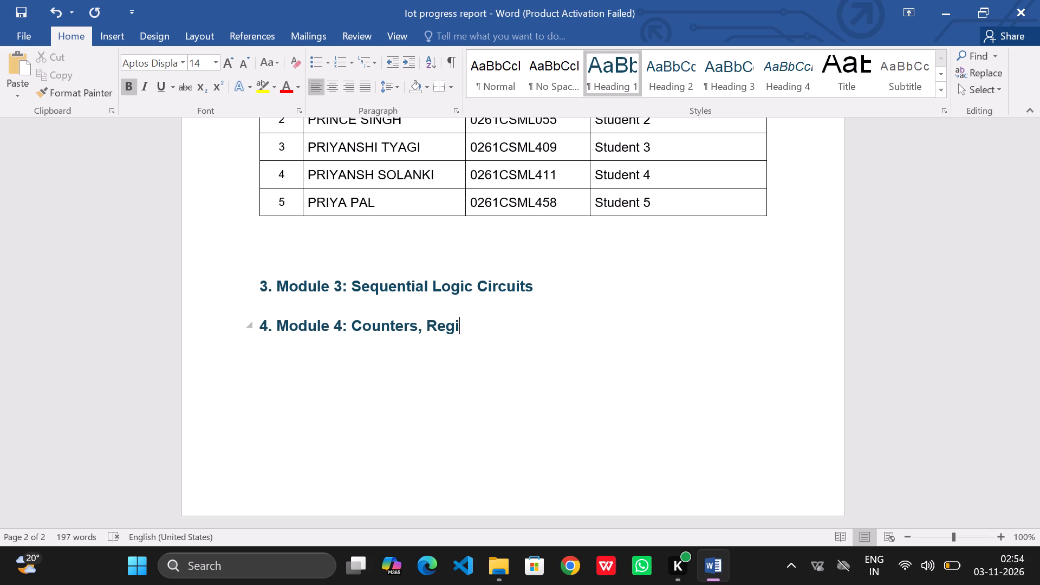
pyautogui.press('s')
pyautogui.write('ters')
pyautogui.press('space')
pyautogui.write('and')
pyautogui.press('space')
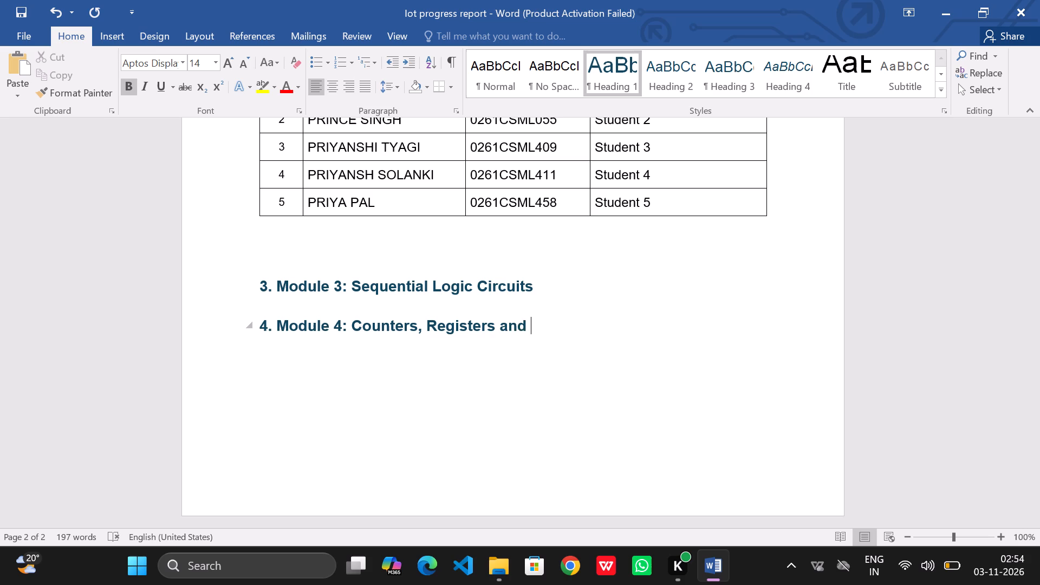
pyautogui.write('MEmory')
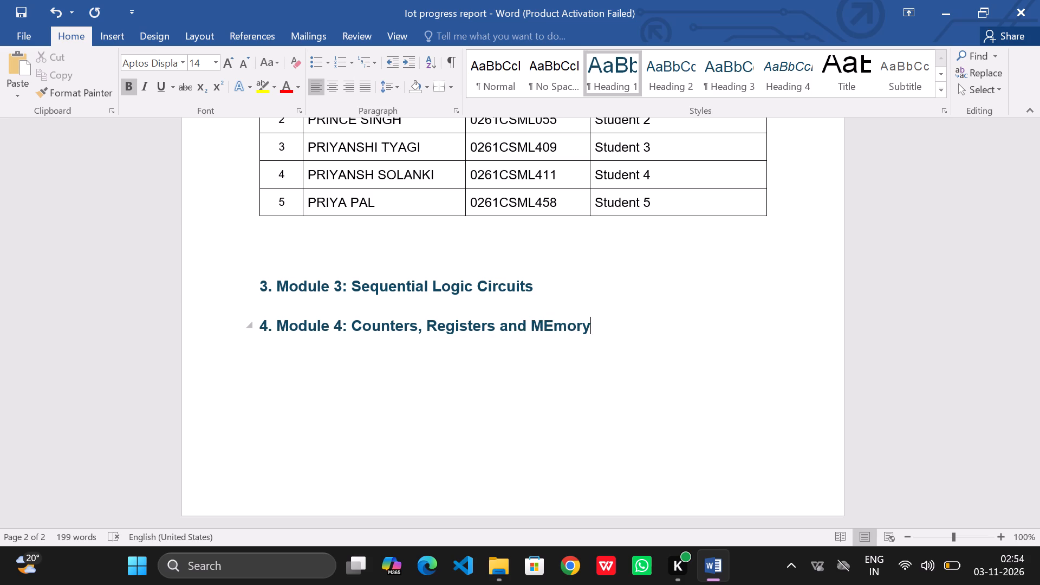
pyautogui.press('BackSpace')
pyautogui.press('BackSpace')
pyautogui.press('BackSpace')
pyautogui.press('BackSpace')
pyautogui.press('BackSpace')
pyautogui.write('emory')
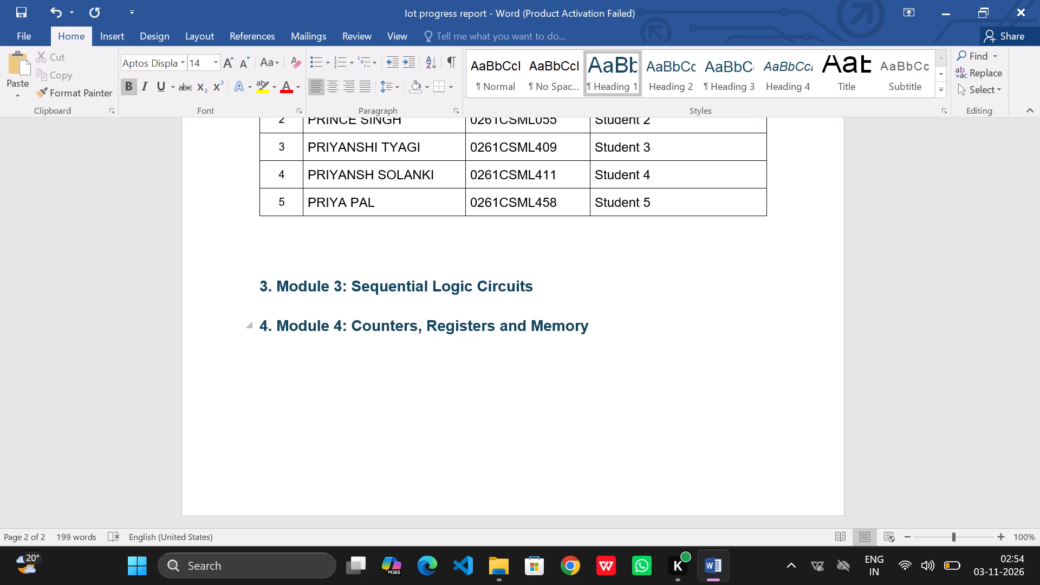
# Remove an empty line between the team details table and the Module 3 heading.
pyautogui.click(544, 291)
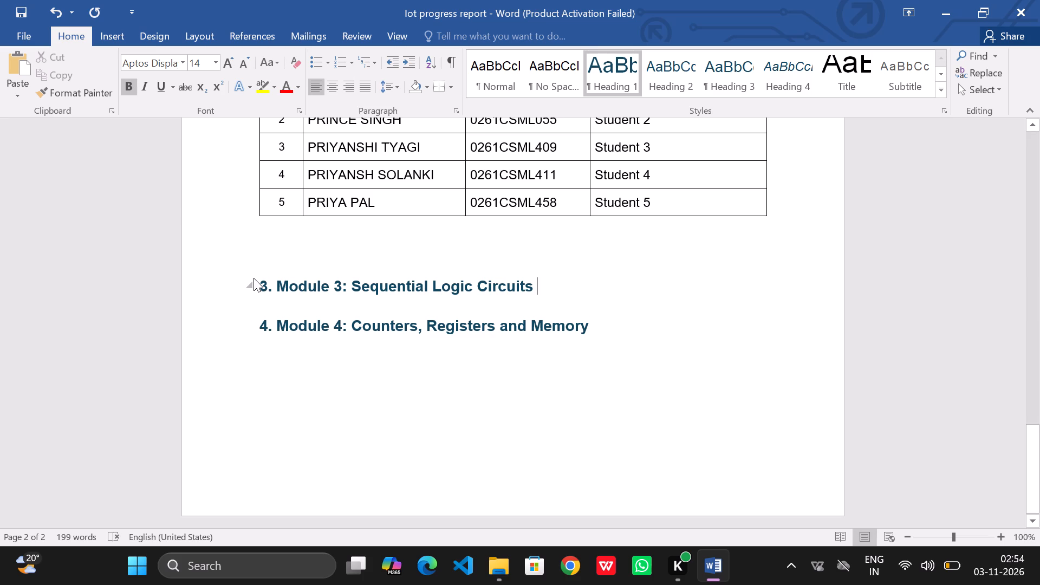
pyautogui.click(258, 283)
pyautogui.press('BackSpace')
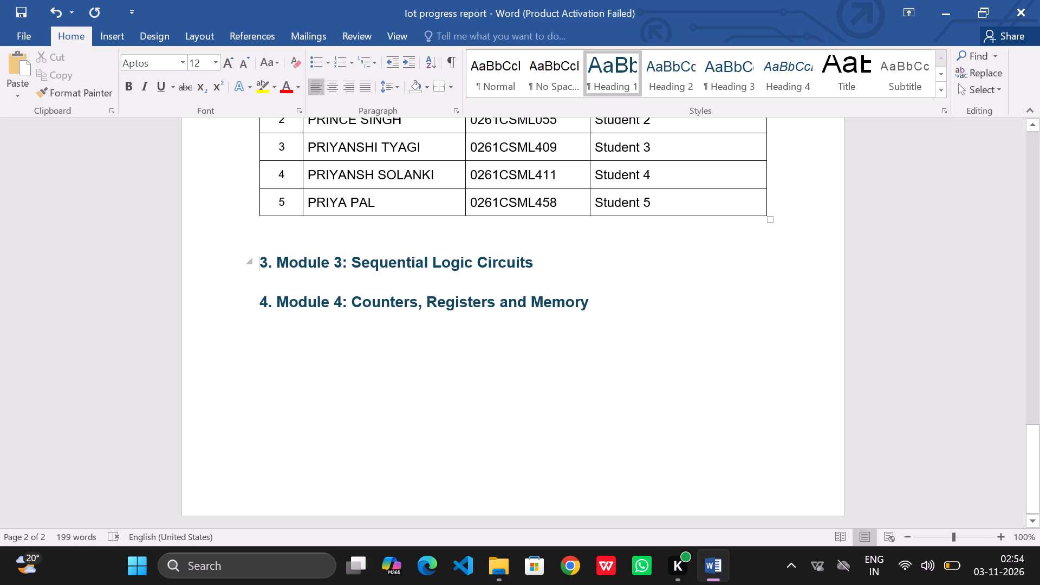
# Insert an empty body line below the Module 3 heading, before the Module 4 heading.
pyautogui.click(537, 257)
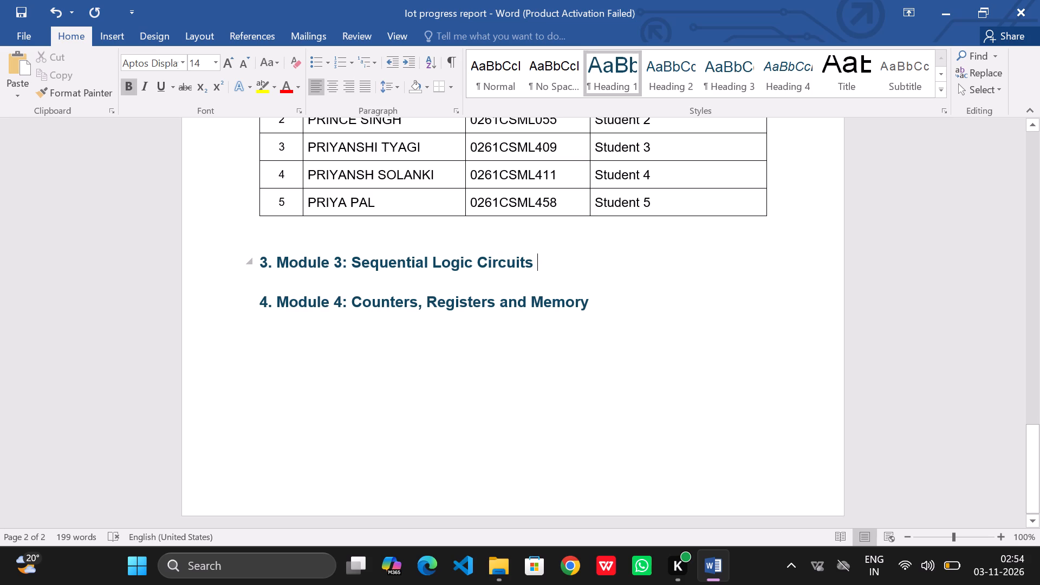
pyautogui.click(544, 273)
pyautogui.press('Return')
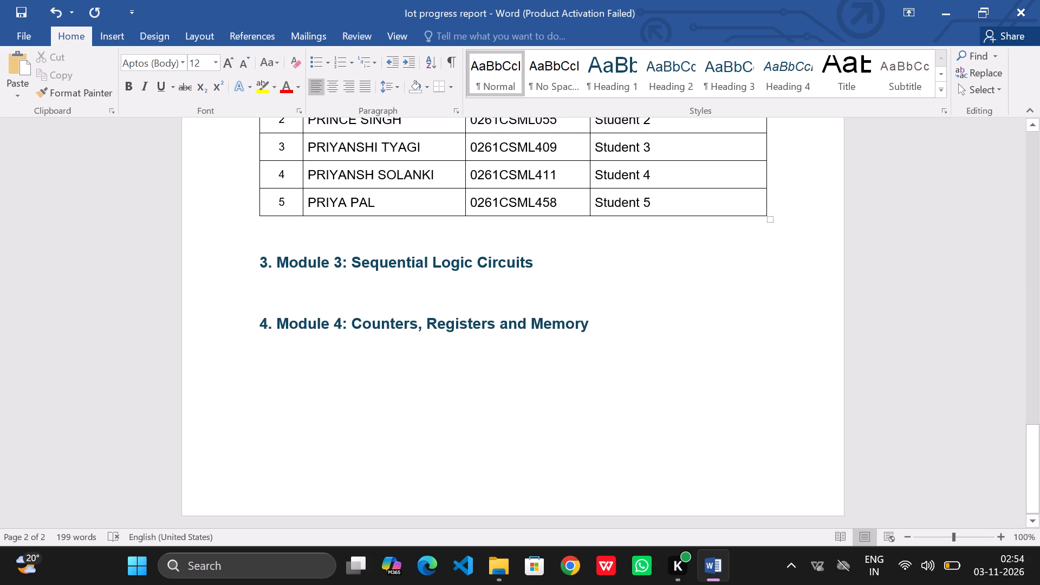
# Remove the empty line between the report details table and the "Student Declaration" heading on the first page.
pyautogui.scroll(1, 646, 177)
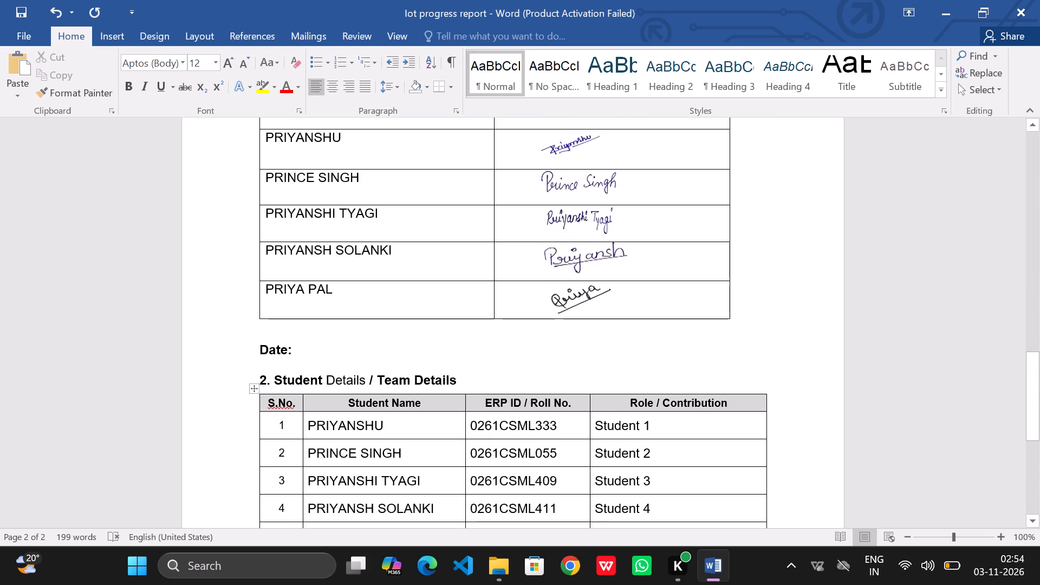
pyautogui.scroll(4, 646, 177)
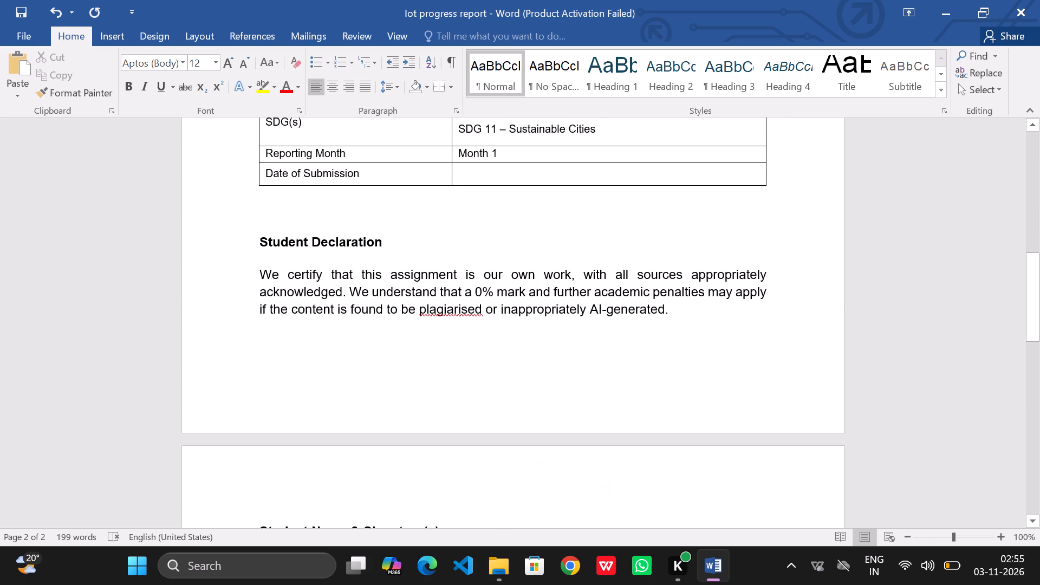
pyautogui.scroll(3, 646, 177)
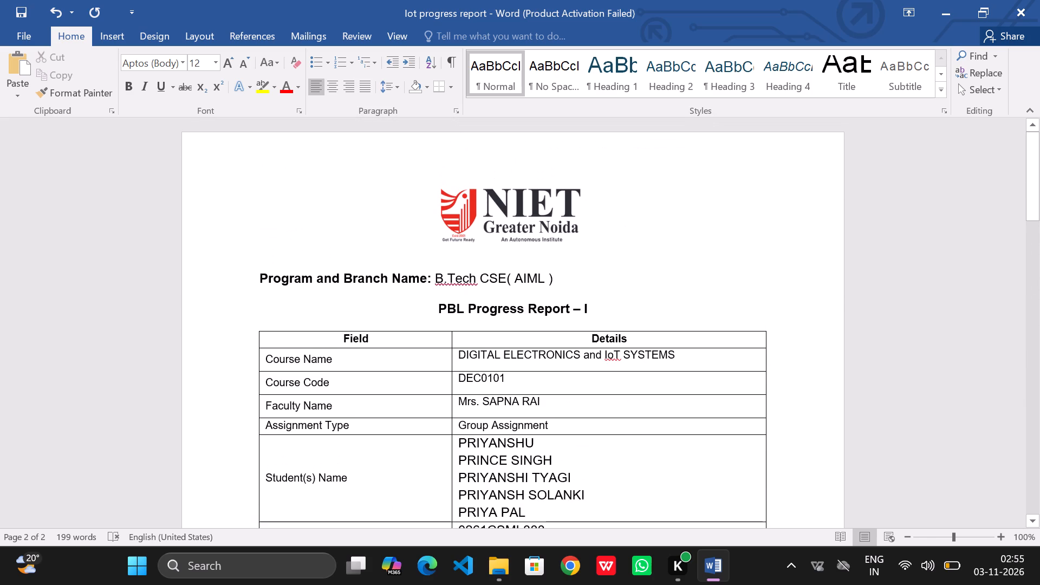
pyautogui.scroll(-1, 646, 177)
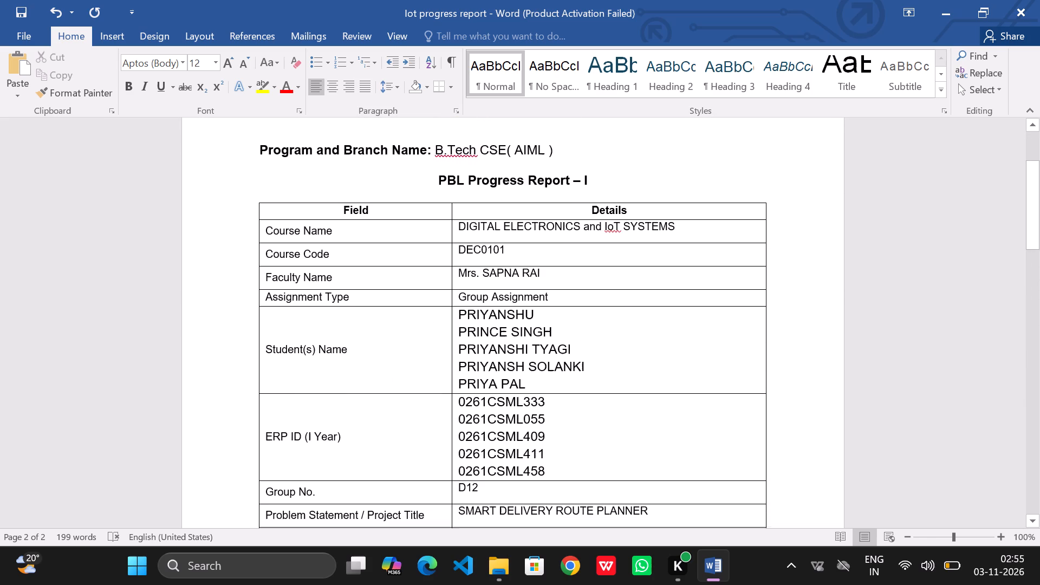
pyautogui.scroll(-4, 646, 177)
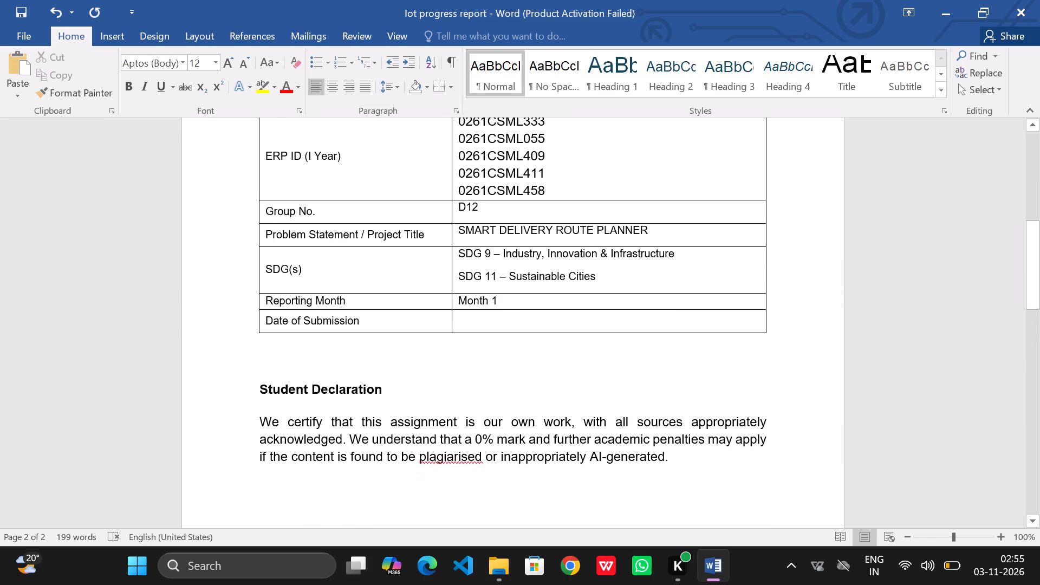
pyautogui.scroll(-1, 646, 177)
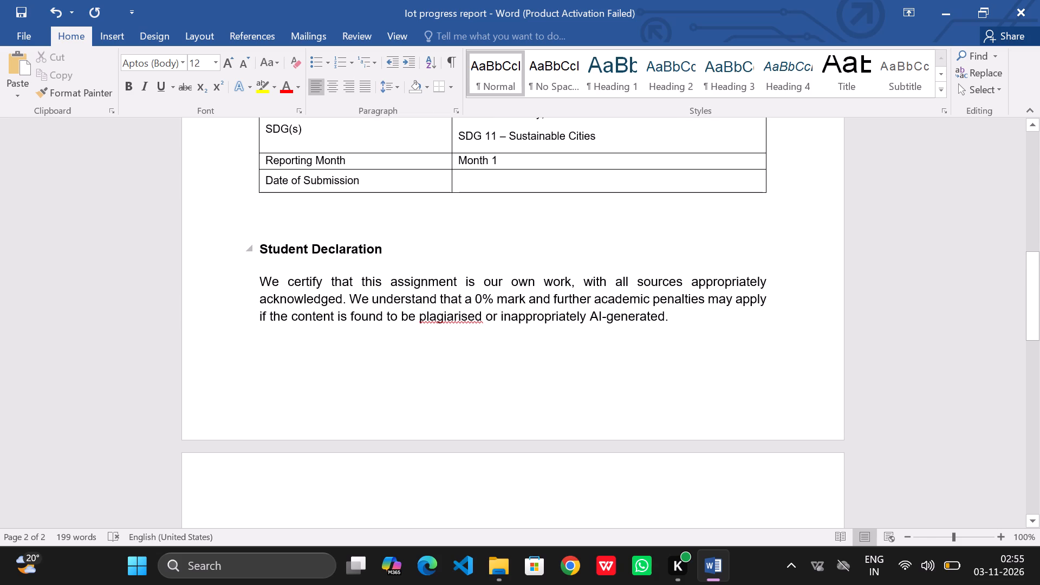
pyautogui.click(261, 246)
pyautogui.press('BackSpace')
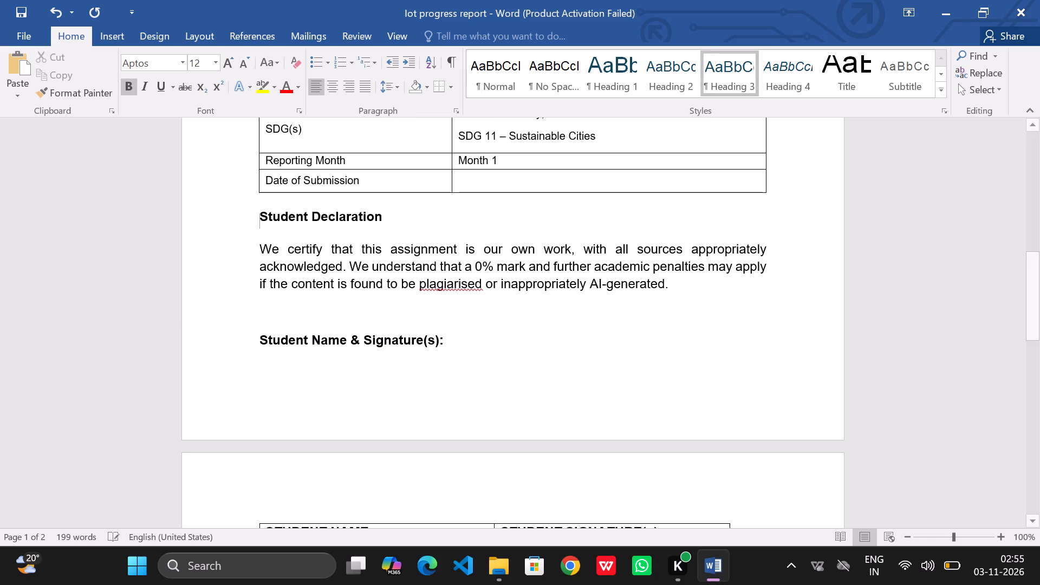
# Insert a line break before the "Student Name & Signature(s):" heading to move it onto the second page with its table.
pyautogui.click(257, 345)
pyautogui.press('Return')
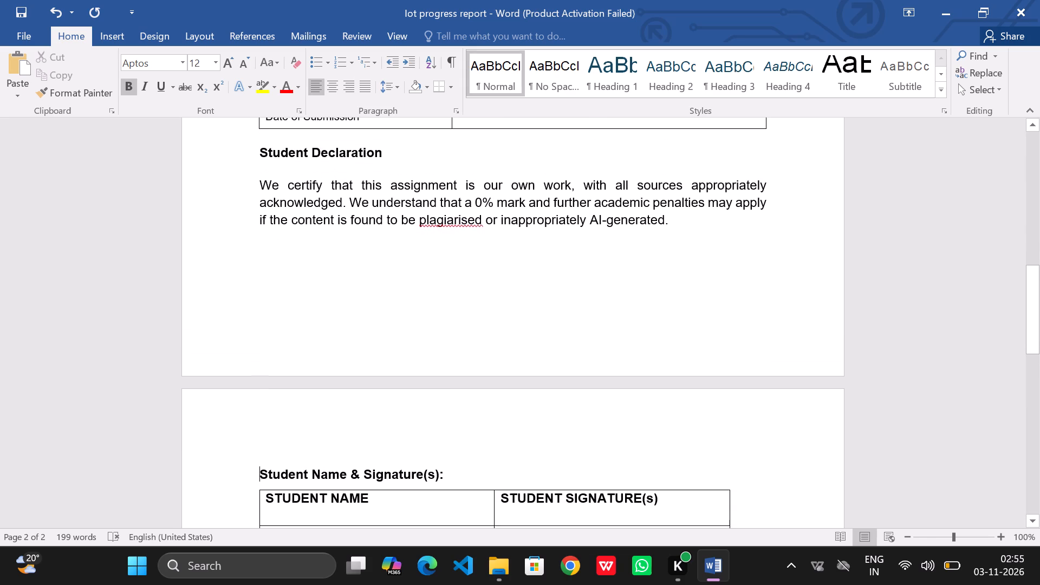
pyautogui.scroll(1, 293, 373)
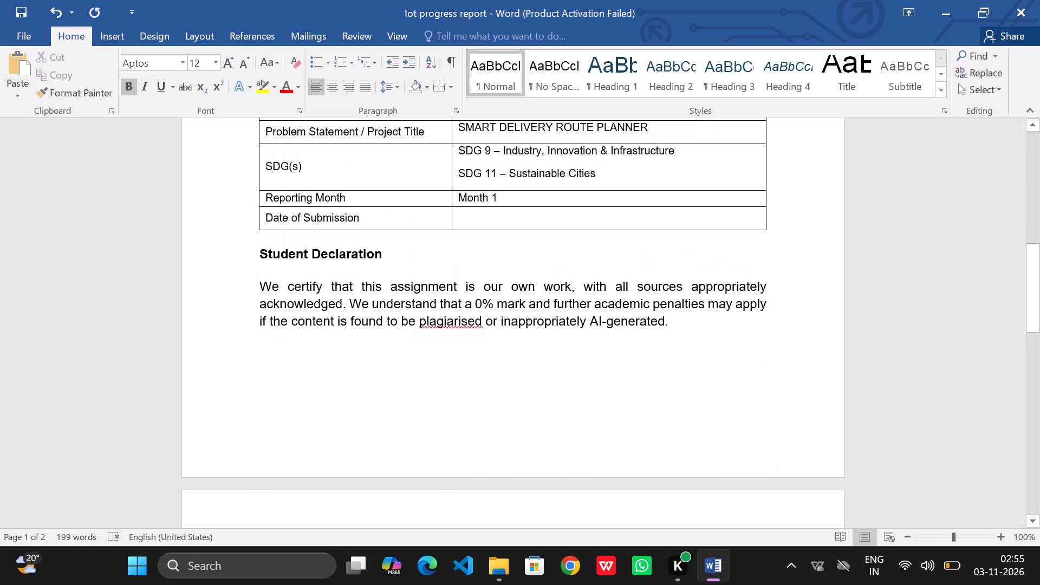
pyautogui.scroll(1, 293, 373)
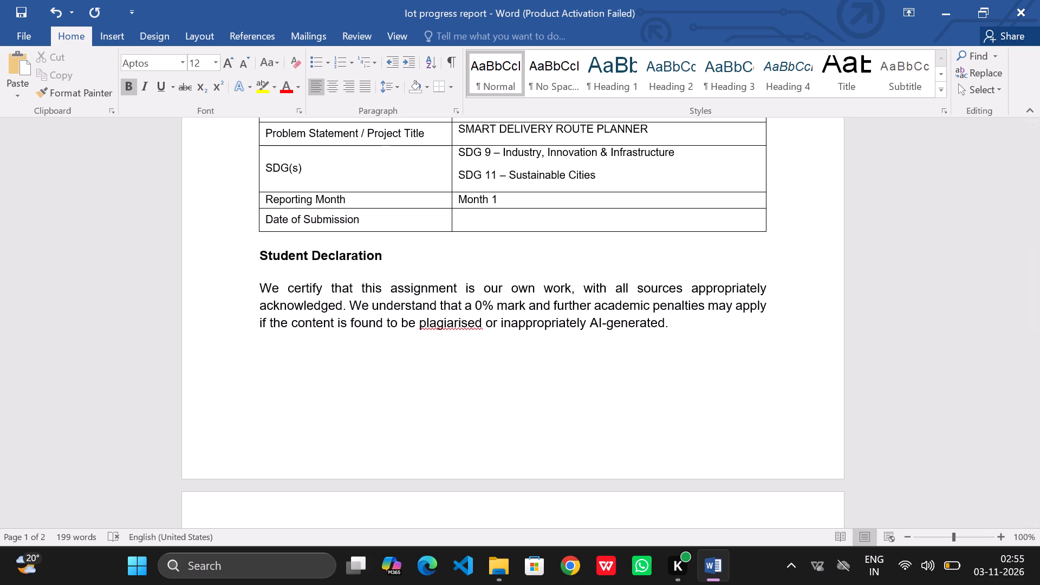
# Review the page layout from the Student Declaration through the signature and team tables to the Module 4 heading.
pyautogui.scroll(-1, 293, 373)
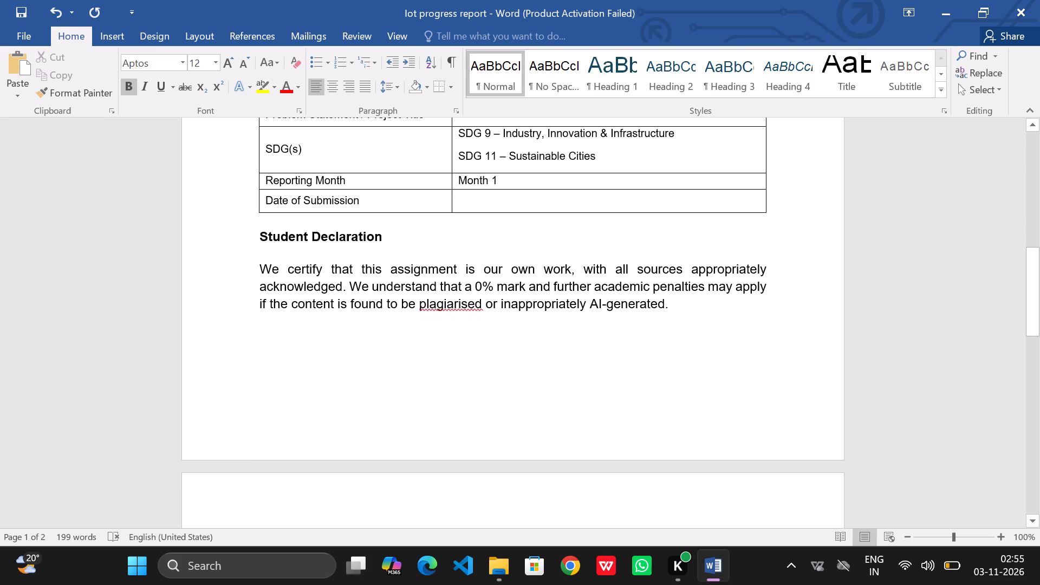
pyautogui.scroll(-1, 293, 373)
pyautogui.scroll(1, 293, 373)
pyautogui.scroll(-2, 293, 373)
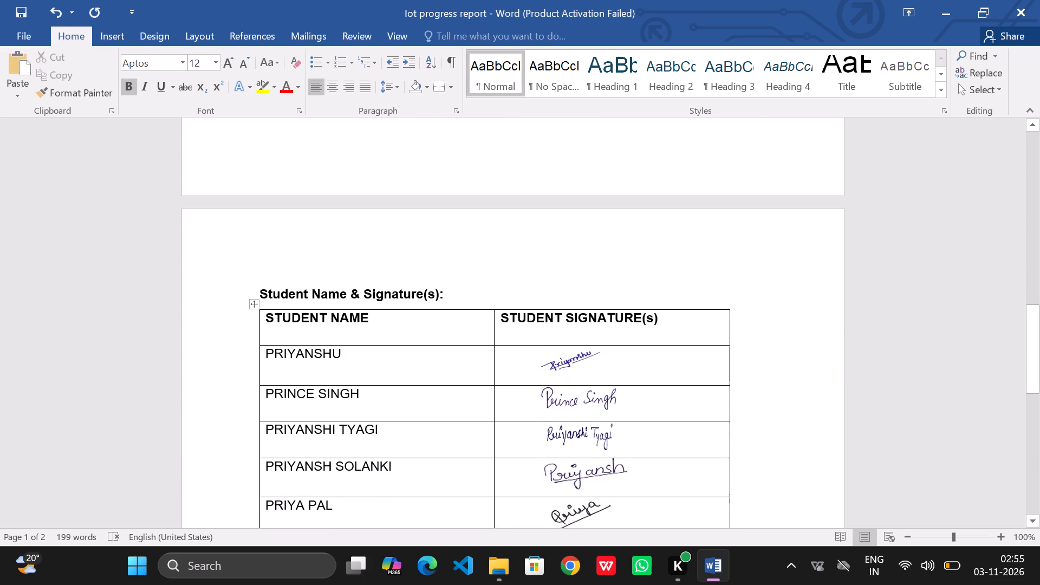
pyautogui.scroll(-3, 293, 373)
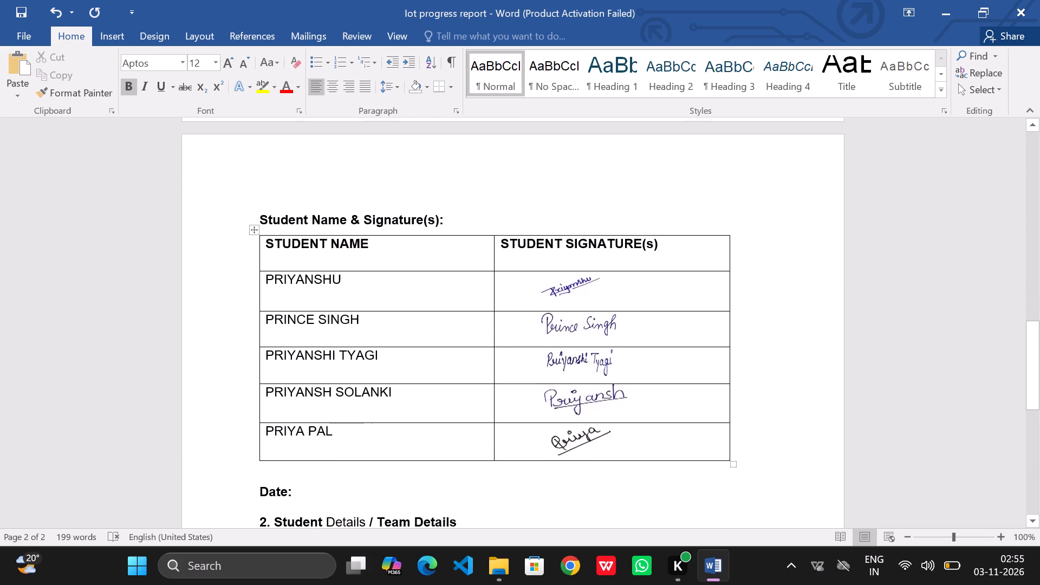
pyautogui.scroll(-2, 293, 373)
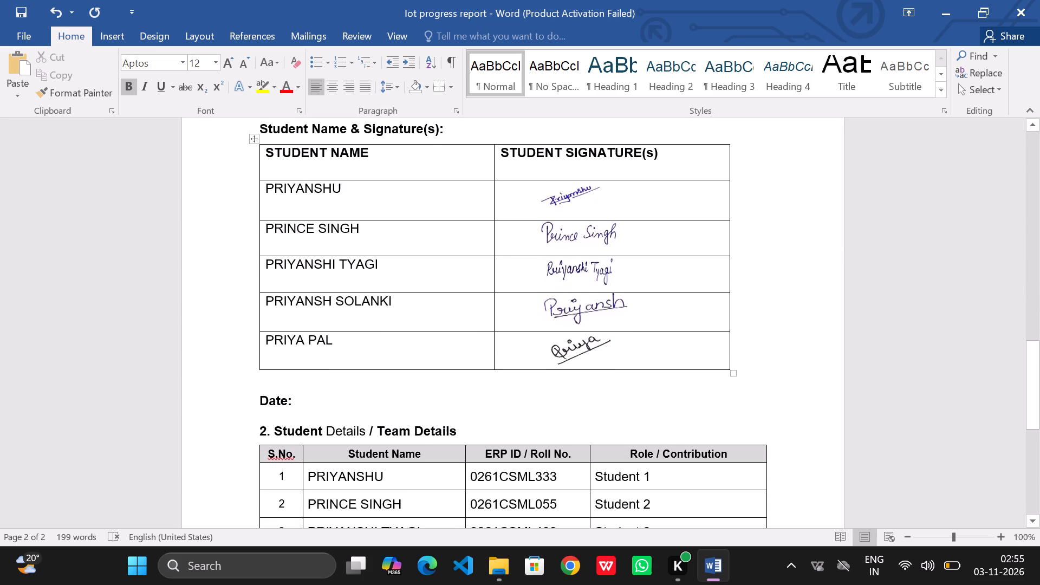
pyautogui.scroll(-3, 293, 373)
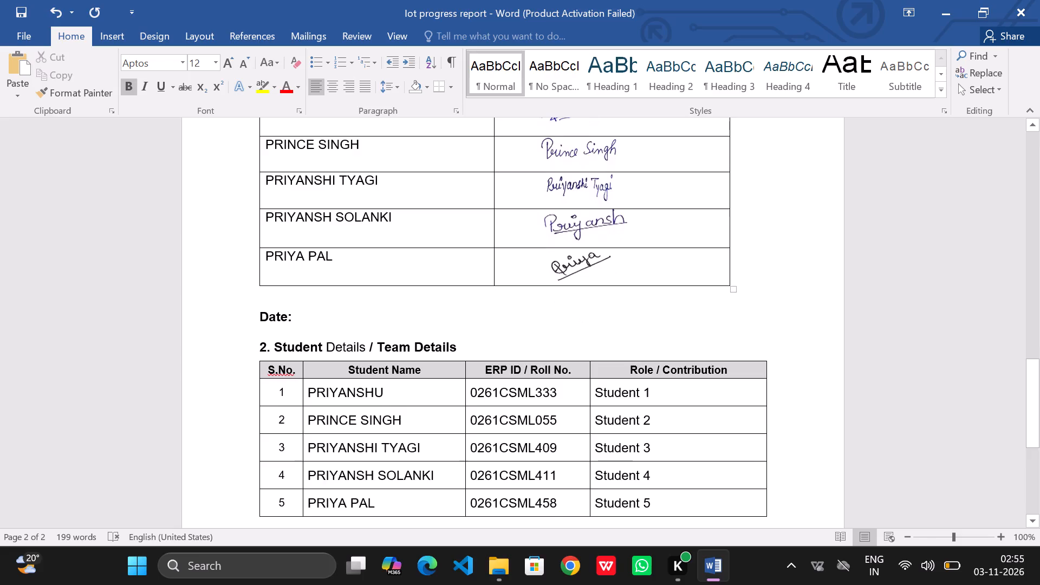
pyautogui.scroll(-2, 293, 373)
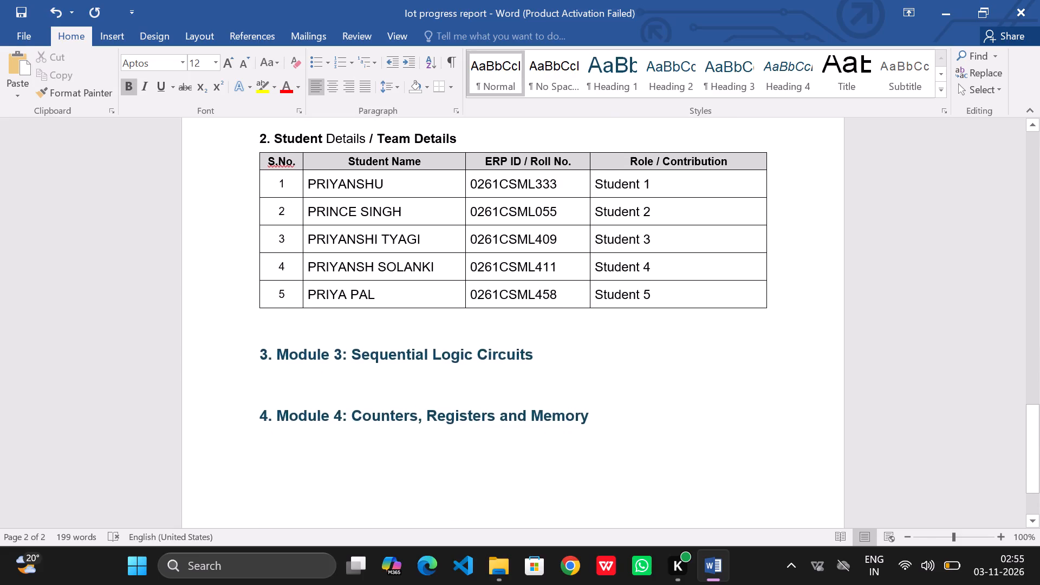
# Set up a Save As copy in the Documents folder on this PC, named "Iot progress report (month 2)".
pyautogui.click(13, 35)
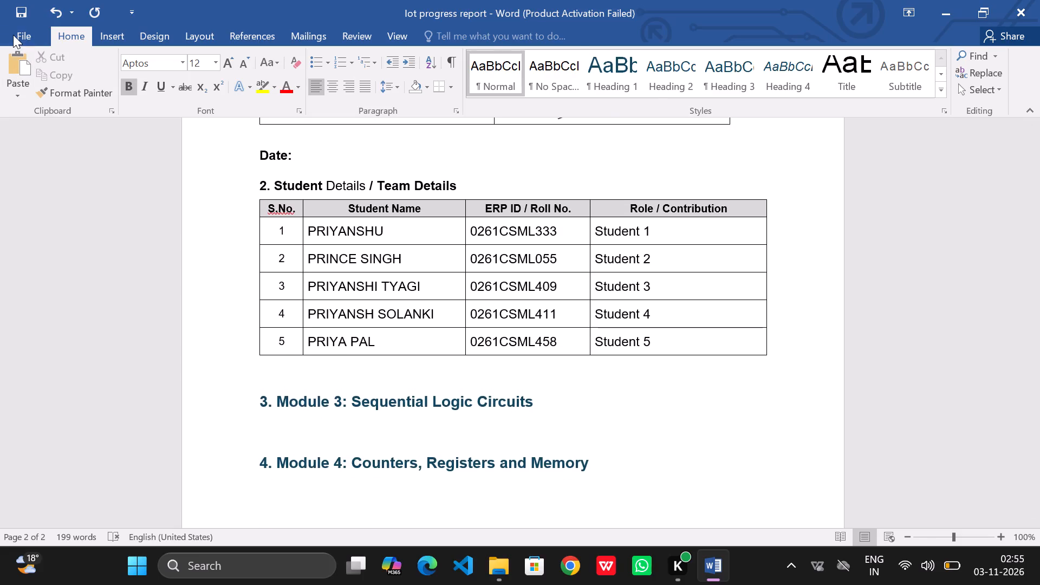
pyautogui.click(25, 171)
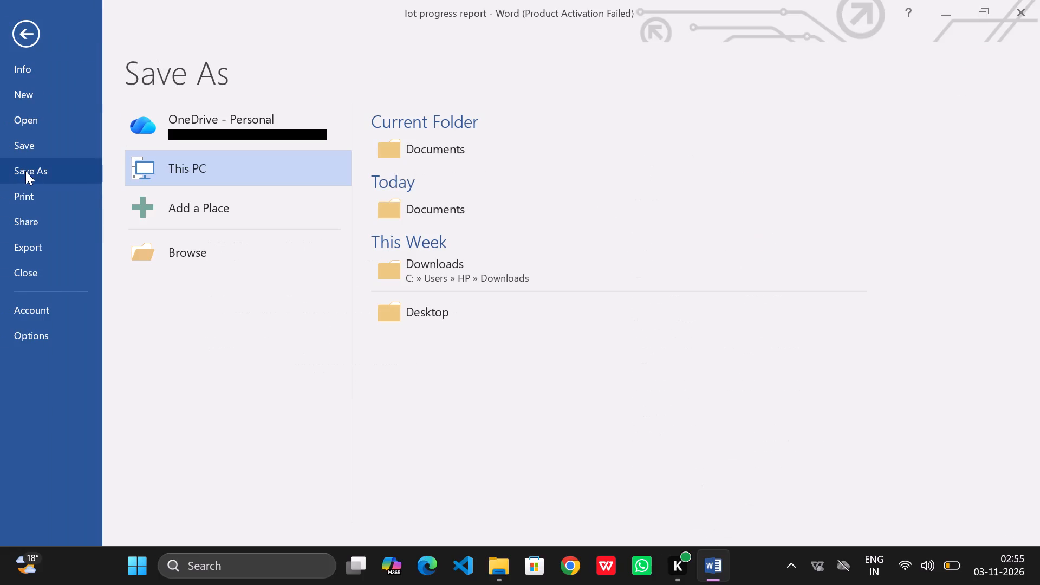
pyautogui.click(200, 182)
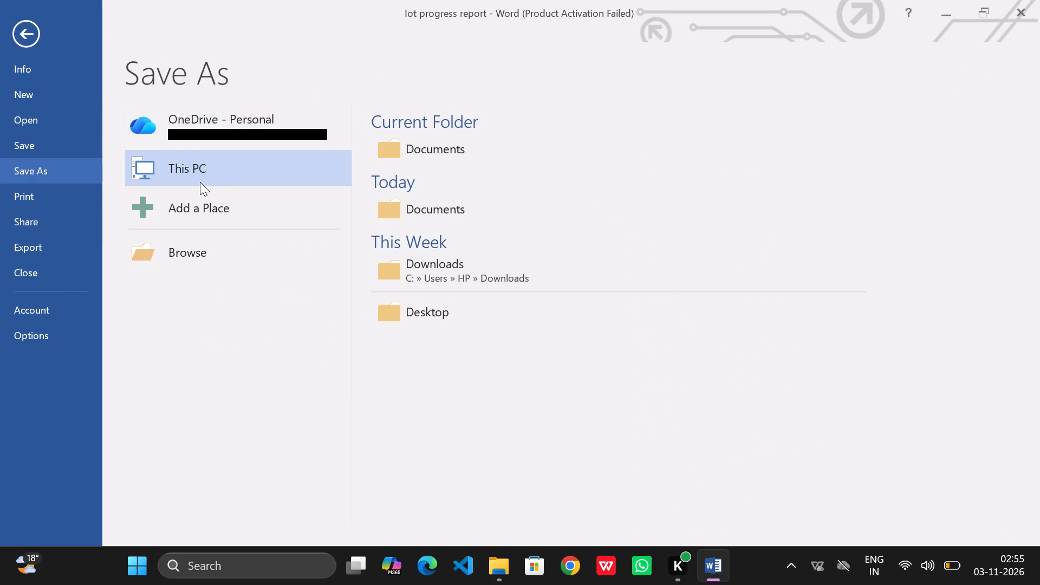
pyautogui.click(406, 153)
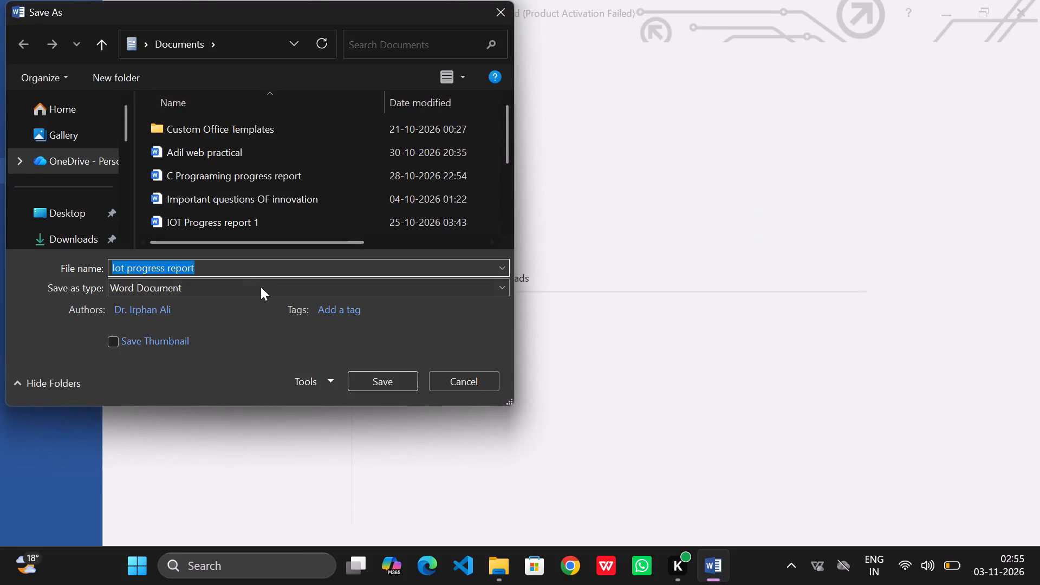
pyautogui.click(212, 267)
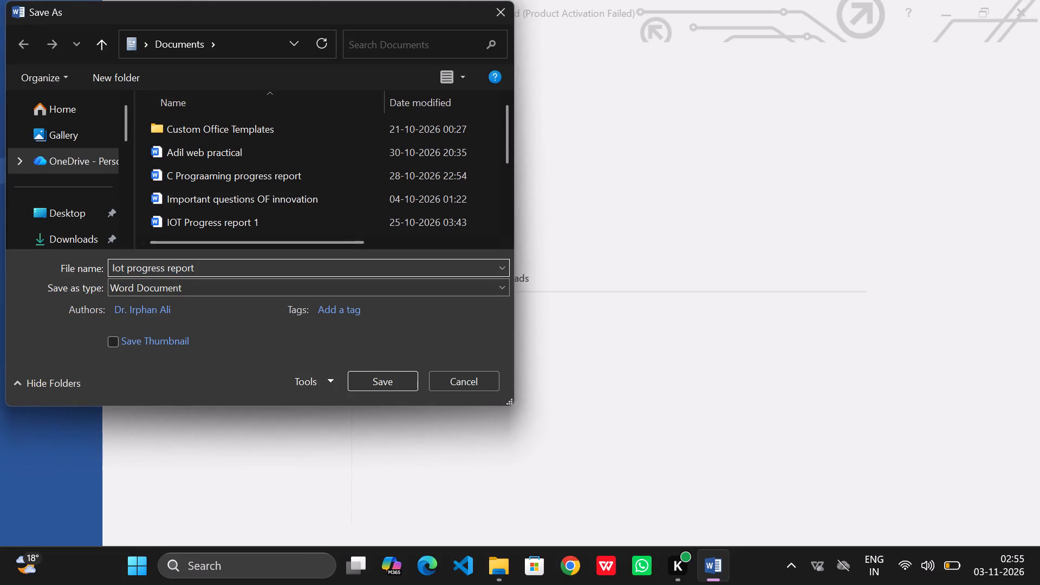
pyautogui.press('space')
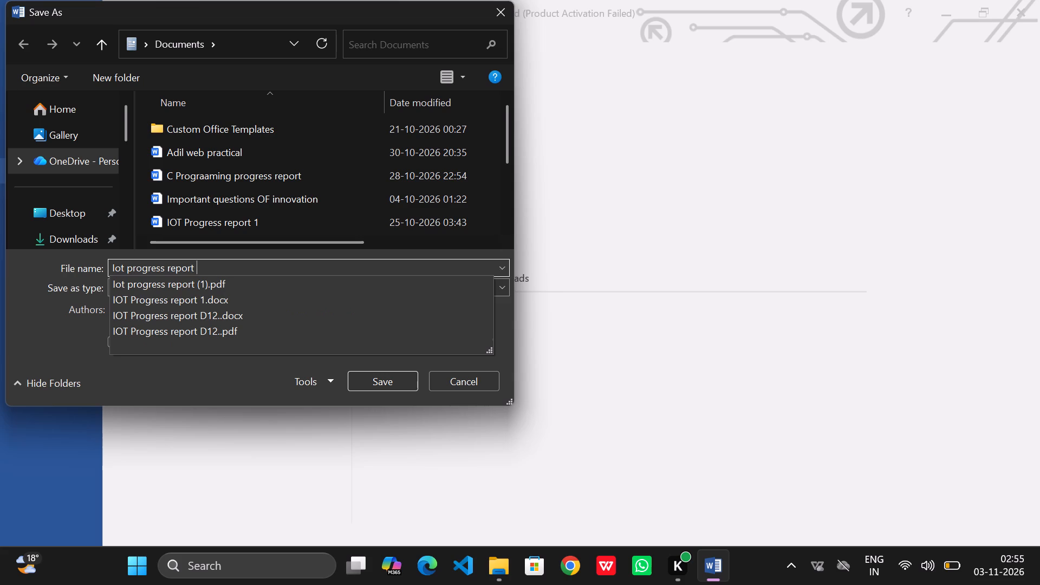
pyautogui.write('month')
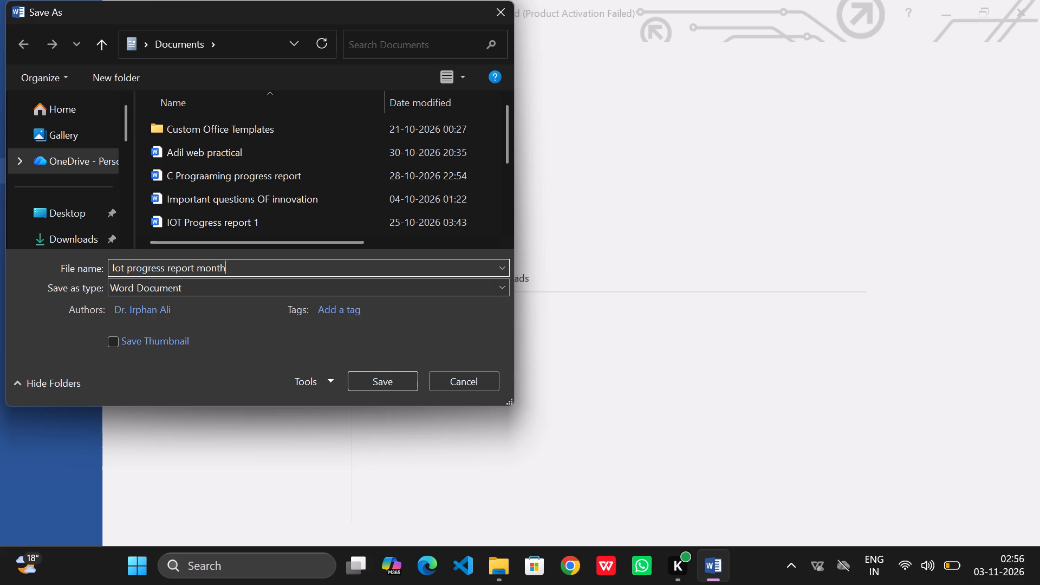
pyautogui.press('space')
pyautogui.write('2')
pyautogui.hotkey('shift', ')')
pyautogui.press('Left')
pyautogui.press('Left')
pyautogui.press('Left')
pyautogui.press('Left')
pyautogui.press('Left')
pyautogui.press('Left')
pyautogui.press('Left')
pyautogui.press('Left')
pyautogui.hotkey('shift', '(')
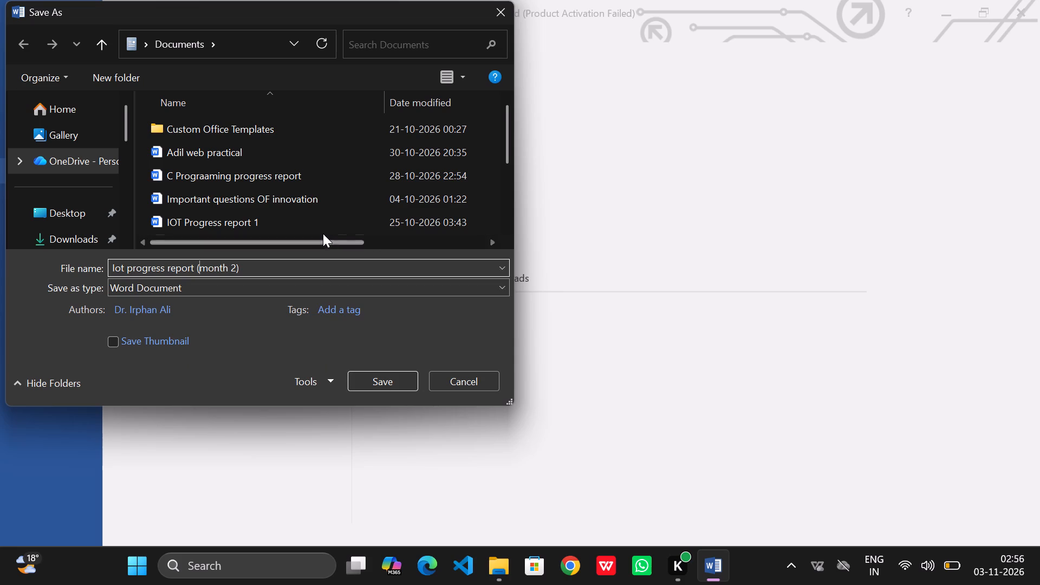
# Look through the existing Word files in the Documents folder before saving.
pyautogui.scroll(-1, 316, 206)
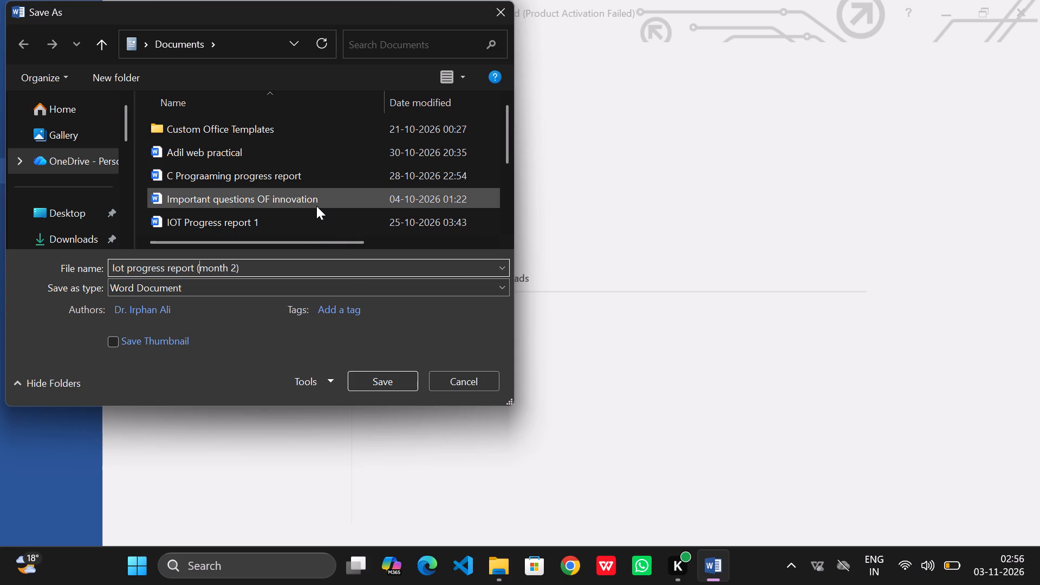
pyautogui.scroll(-1, 316, 206)
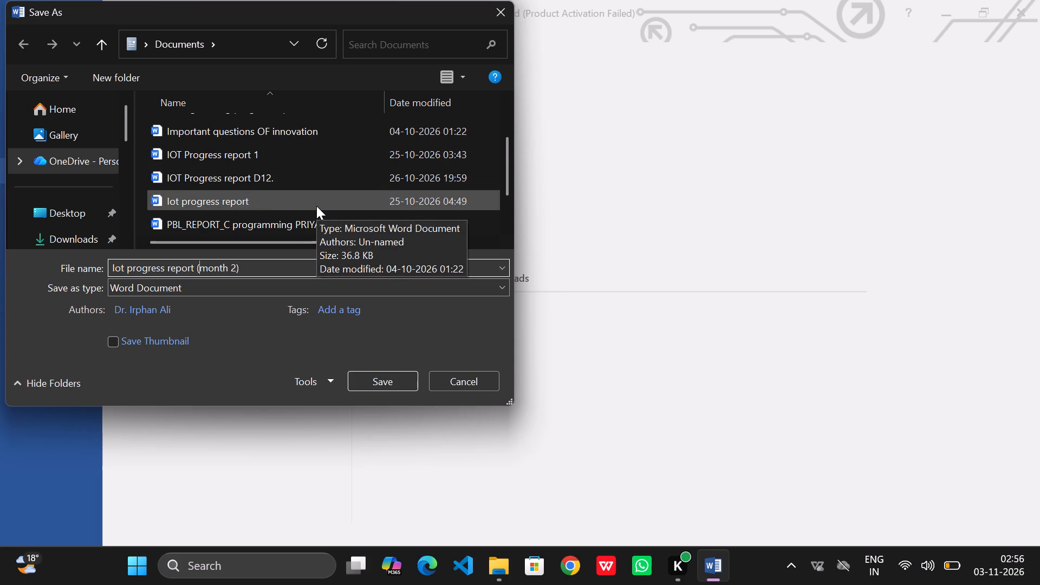
pyautogui.scroll(-1, 316, 206)
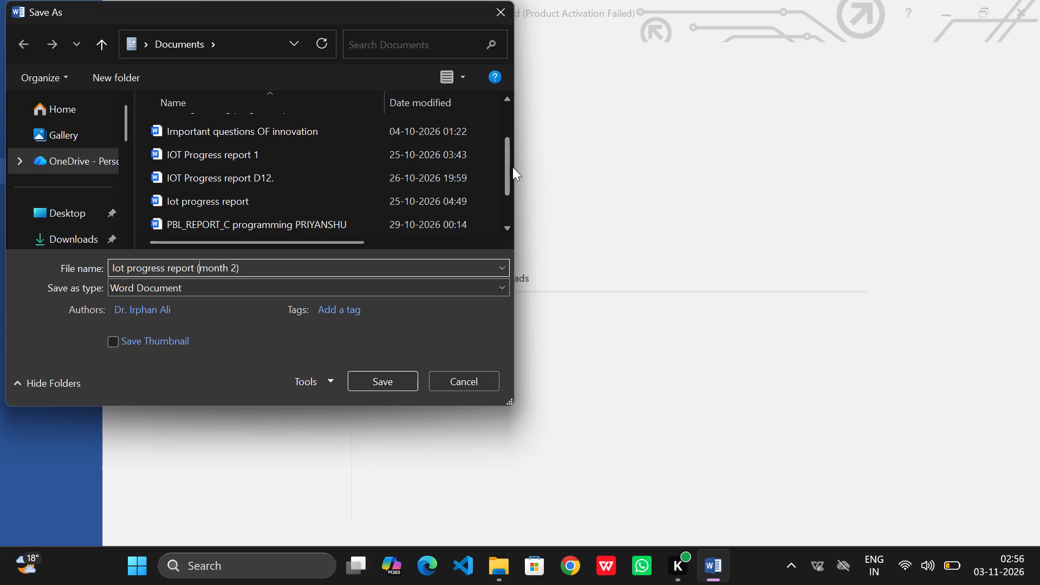
pyautogui.click(506, 98)
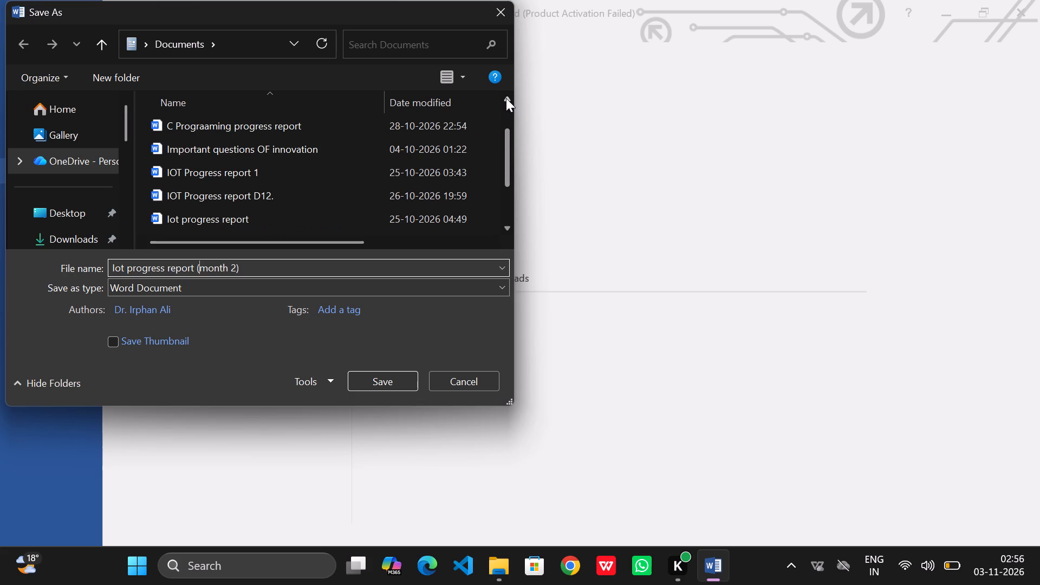
pyautogui.click(506, 98)
pyautogui.click(506, 98)
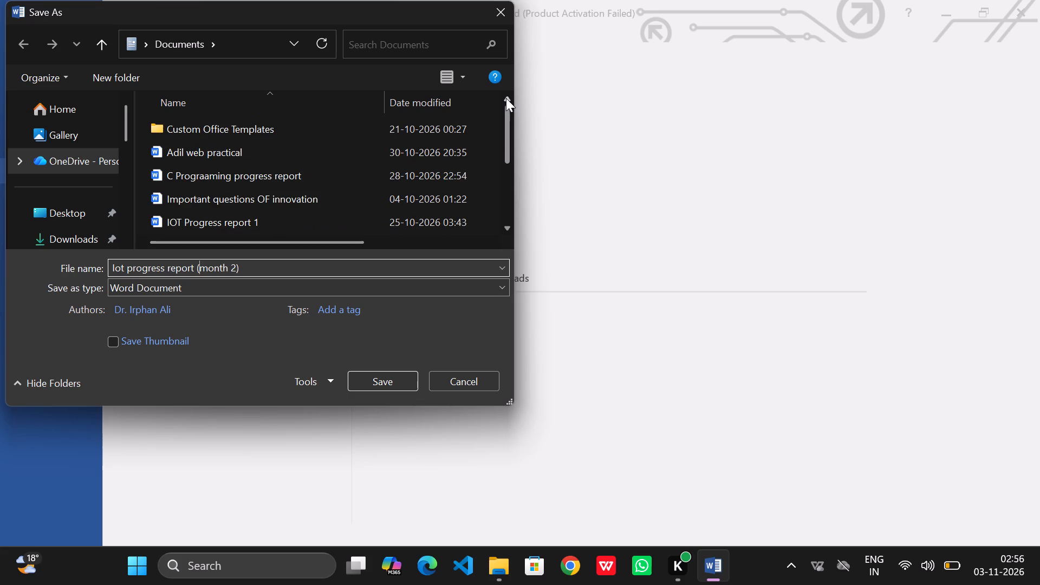
pyautogui.click(506, 98)
pyautogui.click(506, 98)
pyautogui.click(506, 98)
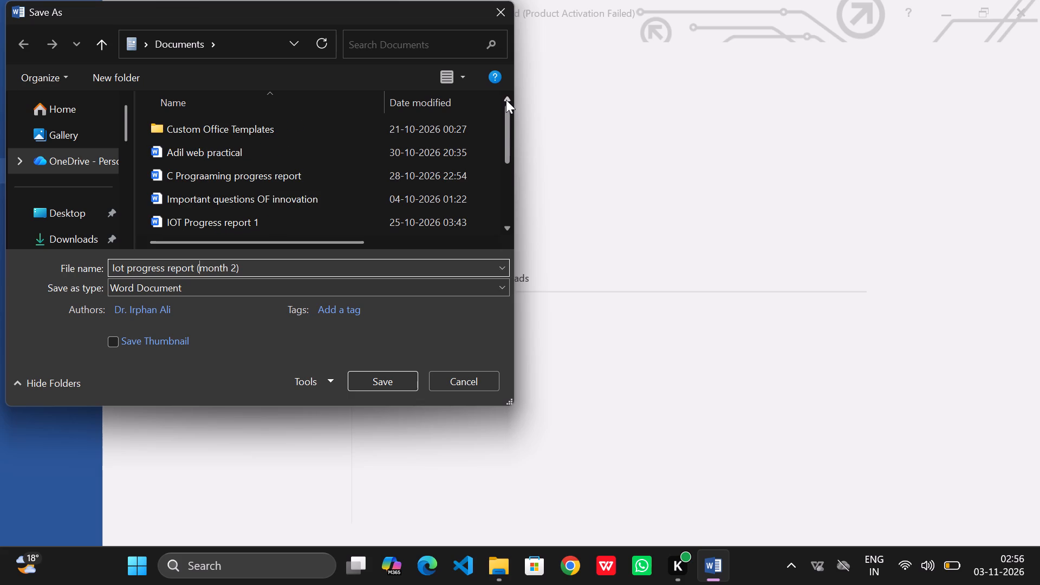
pyautogui.click(508, 97)
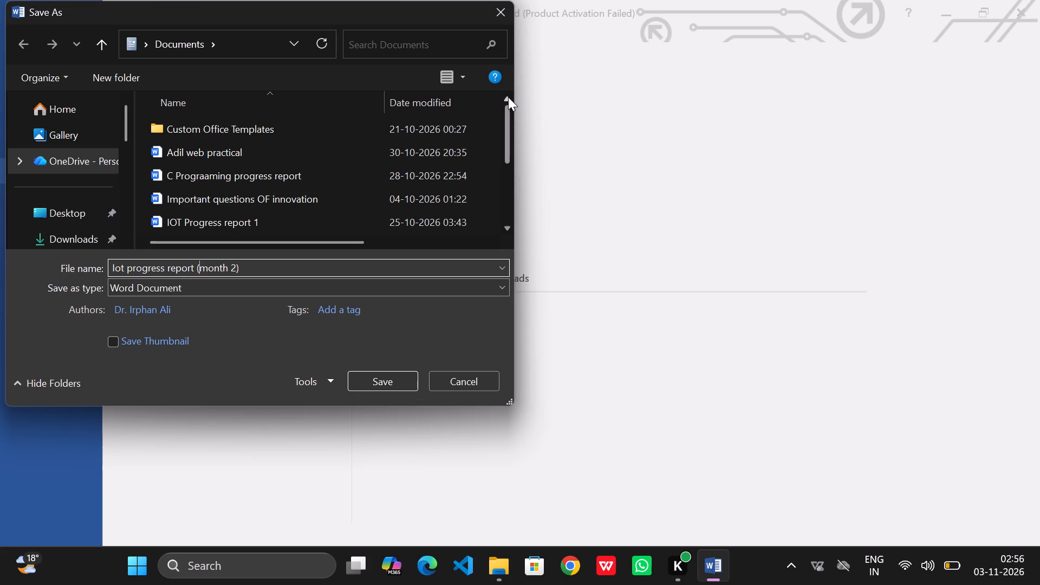
pyautogui.click(508, 97)
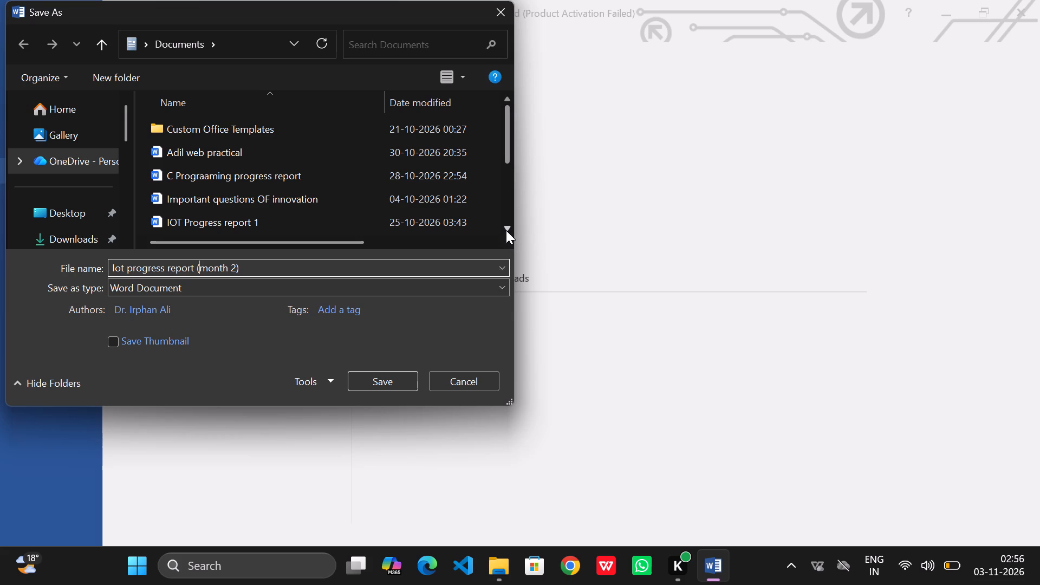
pyautogui.click(506, 230)
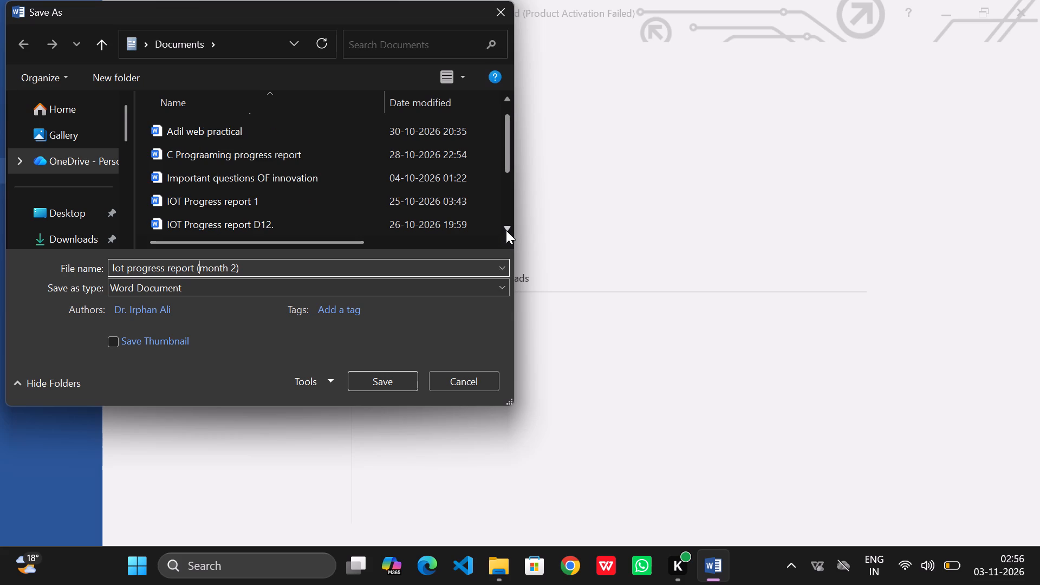
pyautogui.click(506, 230)
pyautogui.click(506, 230)
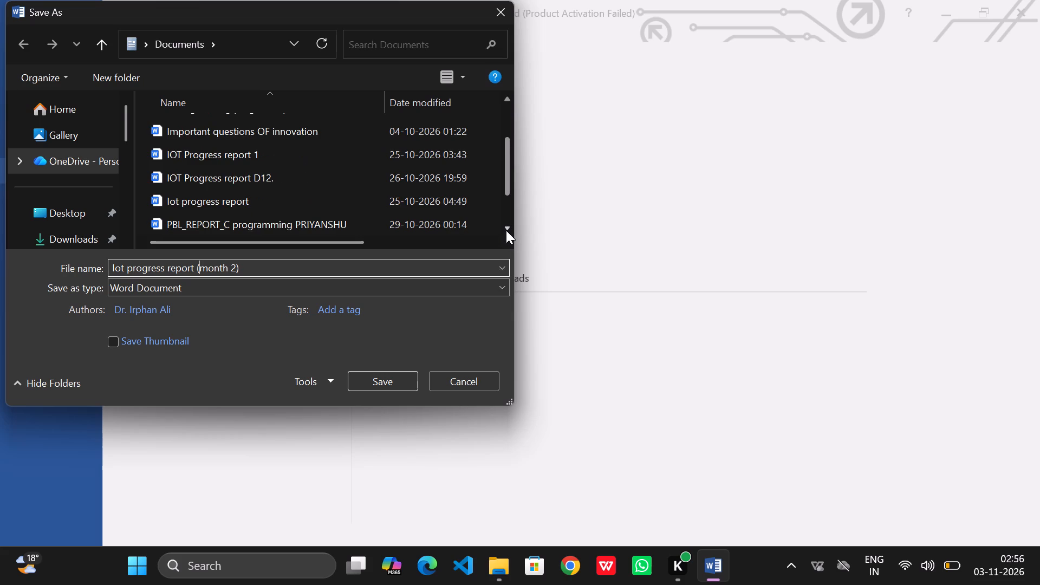
pyautogui.click(506, 230)
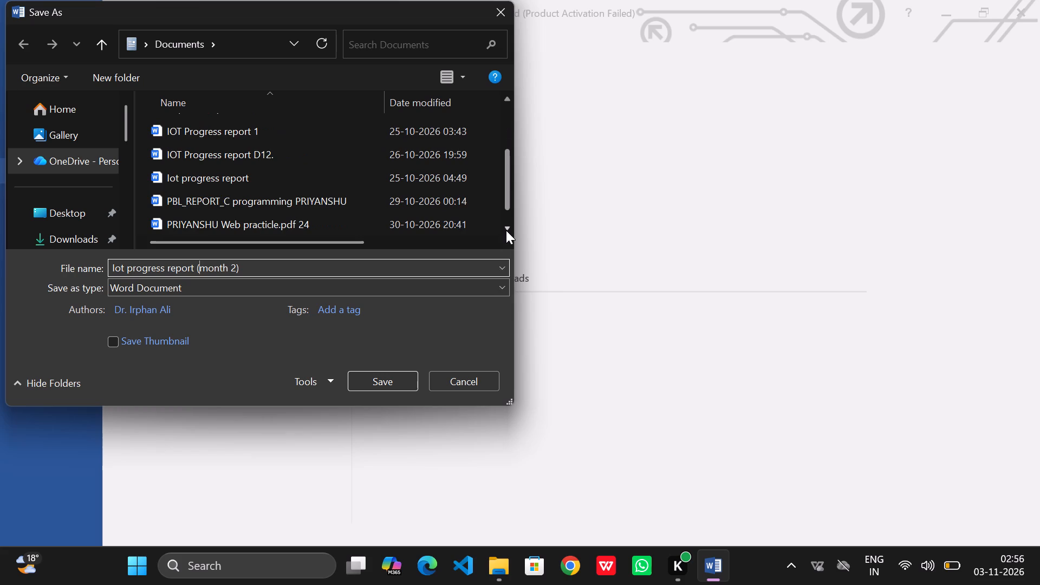
pyautogui.click(506, 230)
pyautogui.click(506, 230)
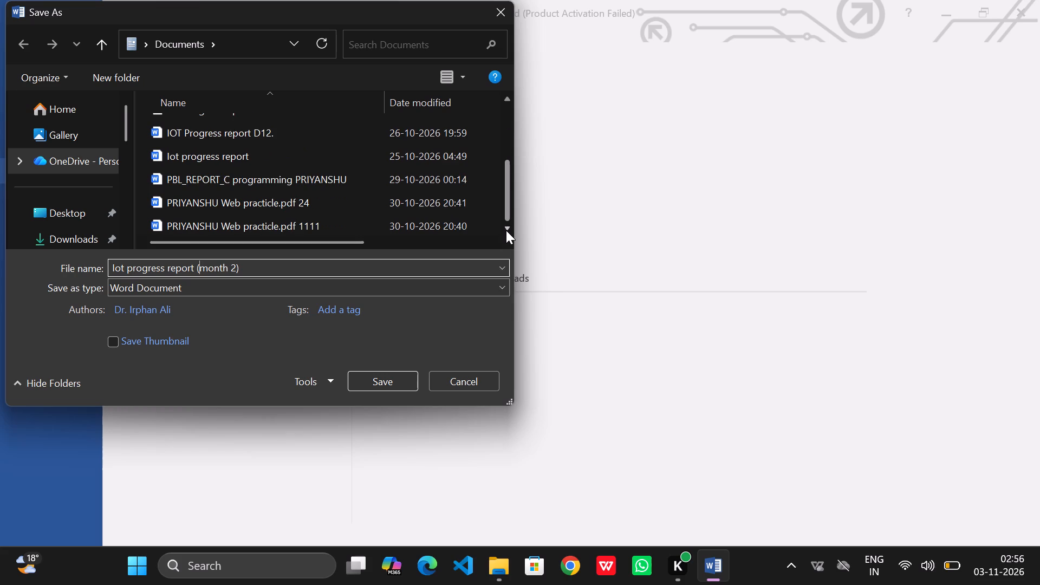
pyautogui.click(506, 230)
pyautogui.click(506, 230)
# Save the renamed copy as a Word Document in the Documents folder.
pyautogui.click(374, 381)
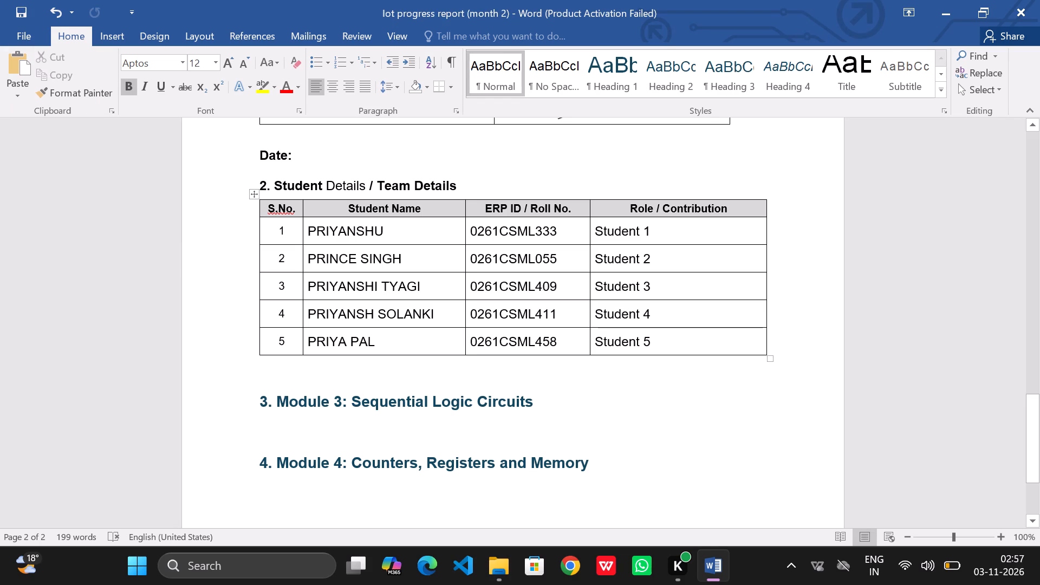
# Start a body paragraph on a new line under the Module 3 heading with "On this project, we use".
pyautogui.click(538, 395)
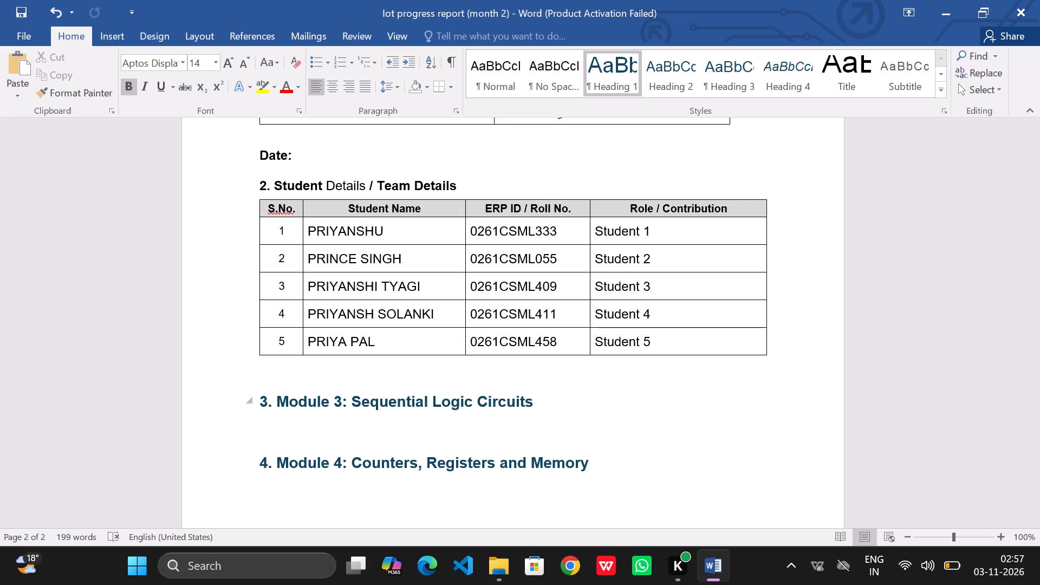
pyautogui.press('Return')
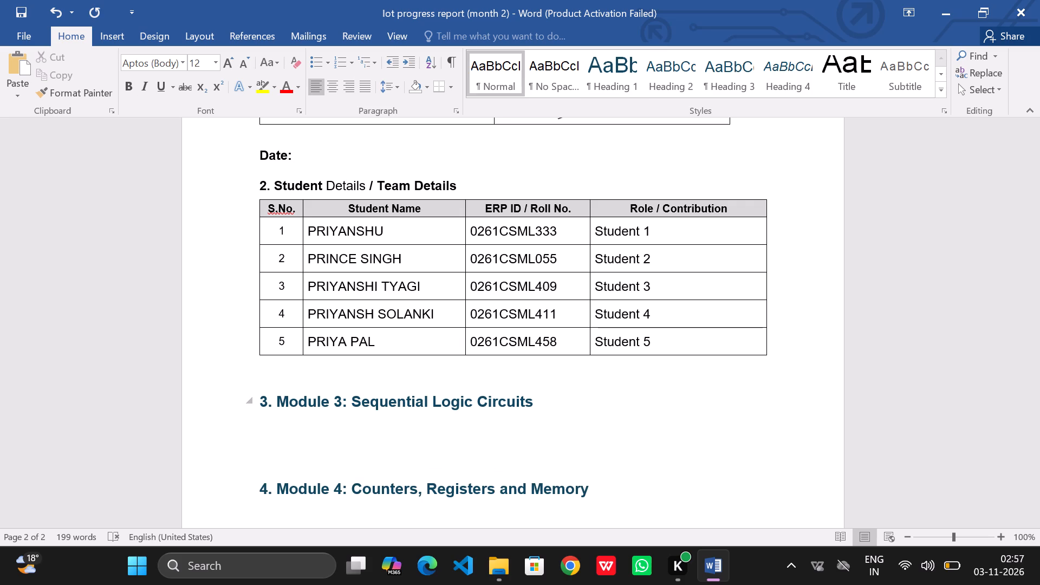
pyautogui.write('On this')
pyautogui.press('space')
pyautogui.write('project')
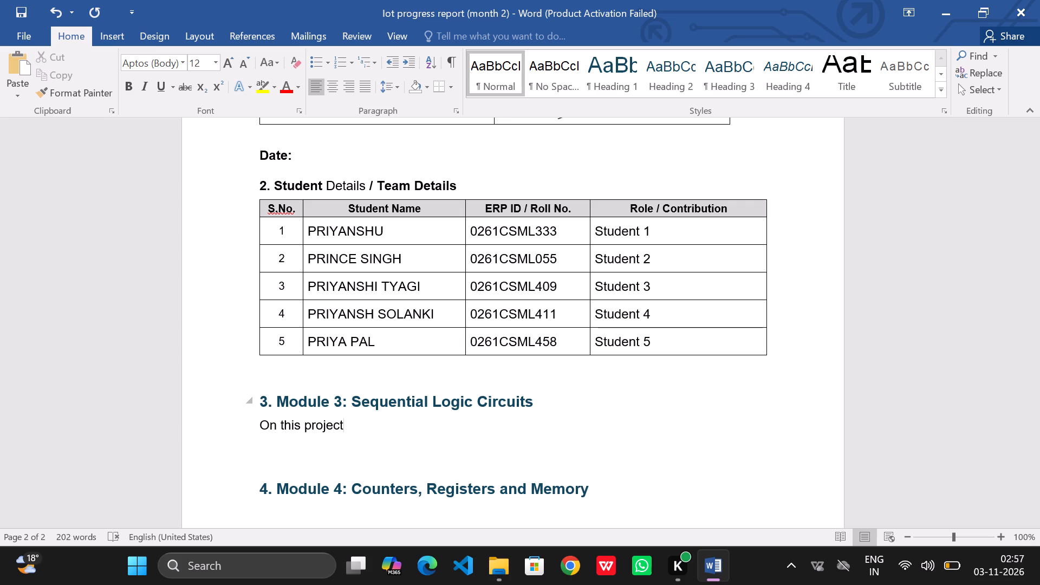
pyautogui.press('space')
pyautogui.press('BackSpace')
pyautogui.write(',')
pyautogui.press('space')
pyautogui.write('we')
pyautogui.press('space')
pyautogui.write('use')
pyautogui.press('space')
# Continue the Module 3 sentence with "Sequential logic circuits are digital circuits".
pyautogui.hotkey('shift', 's')
pyautogui.press('e')
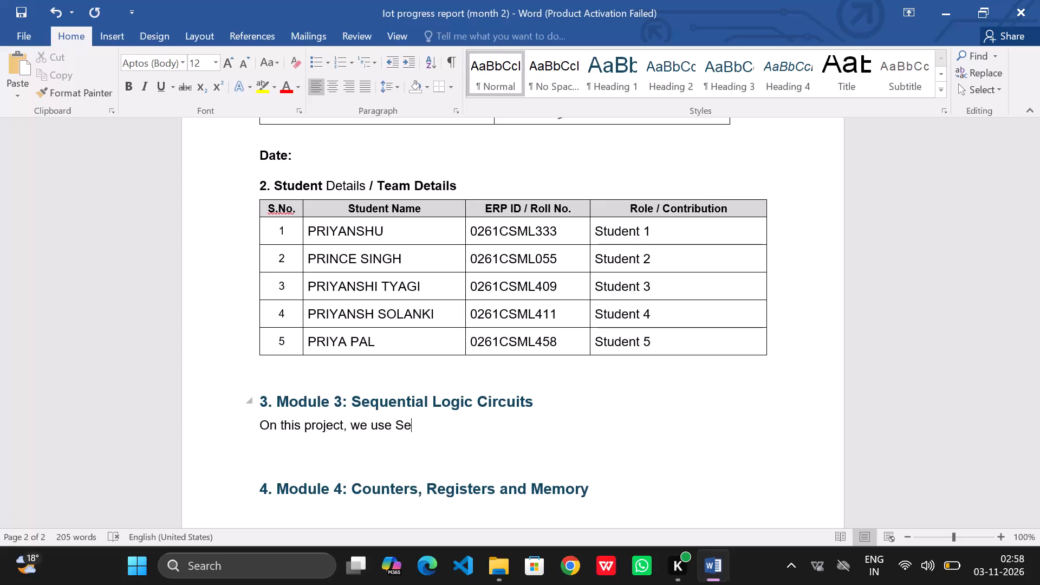
pyautogui.write('quenc')
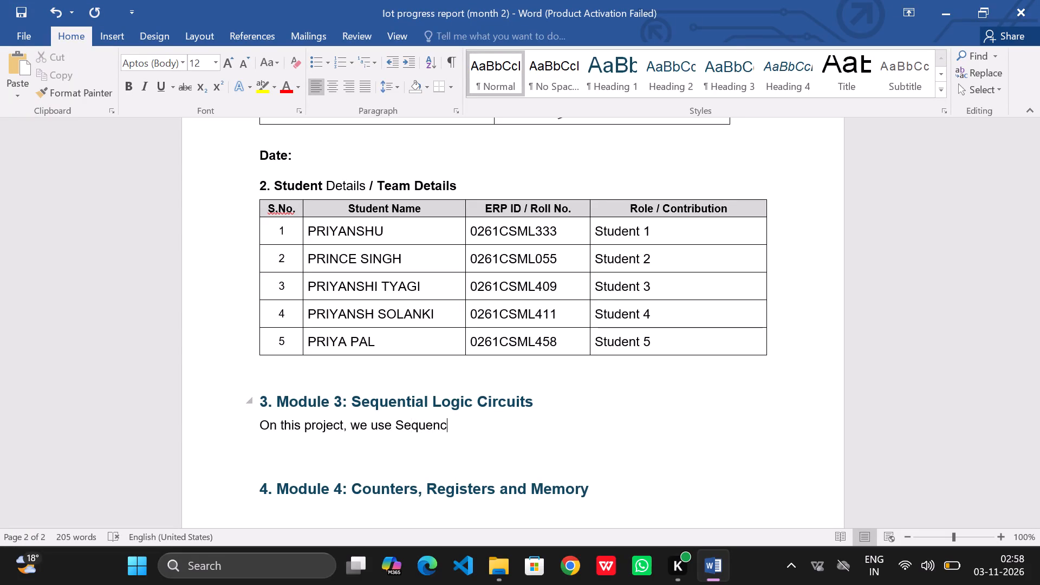
pyautogui.press('BackSpace')
pyautogui.write('tial')
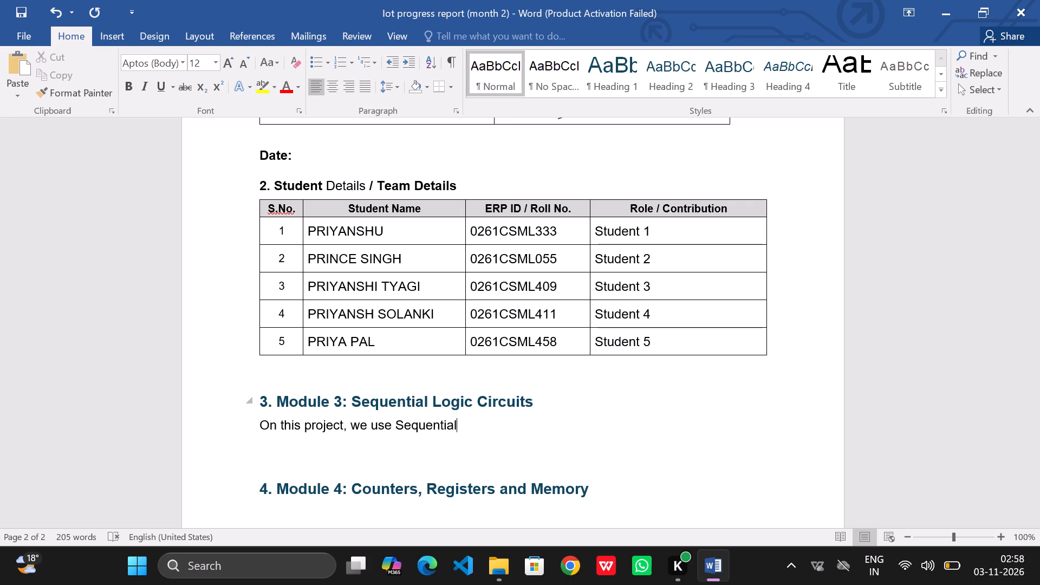
pyautogui.press('space')
pyautogui.write('logic circuit')
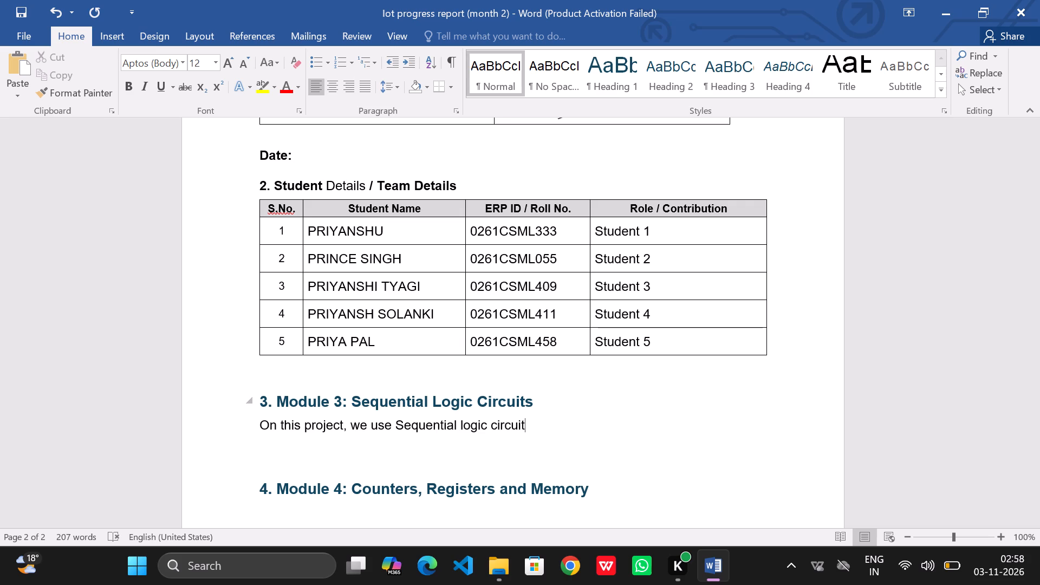
pyautogui.write('s are')
pyautogui.press('space')
pyautogui.write('digital circuit')
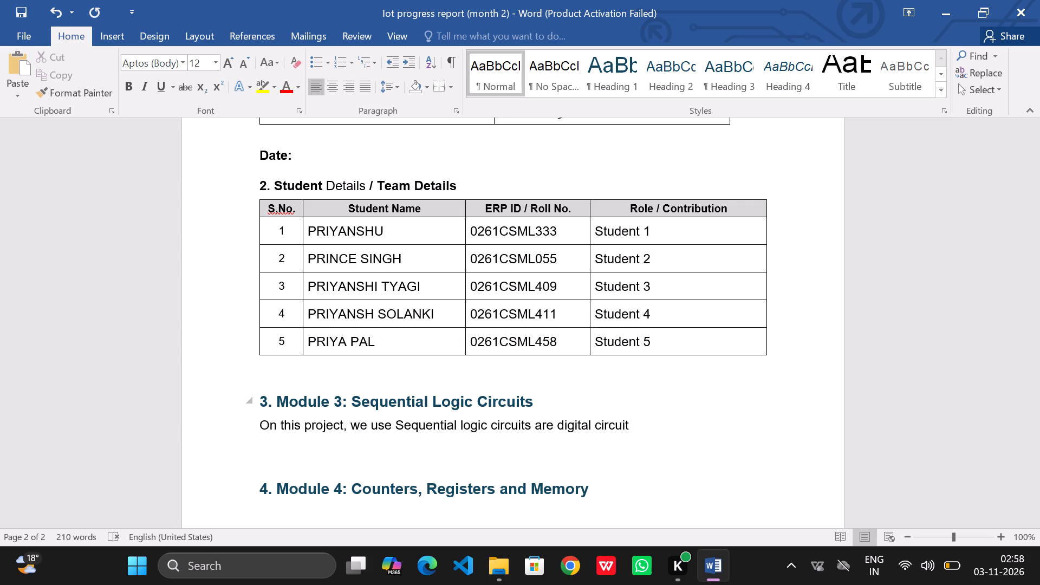
pyautogui.press('s')
pyautogui.press('space')
# Extend the Module 3 sentence with "whose output depends on both".
pyautogui.write('whose')
pyautogui.press('space')
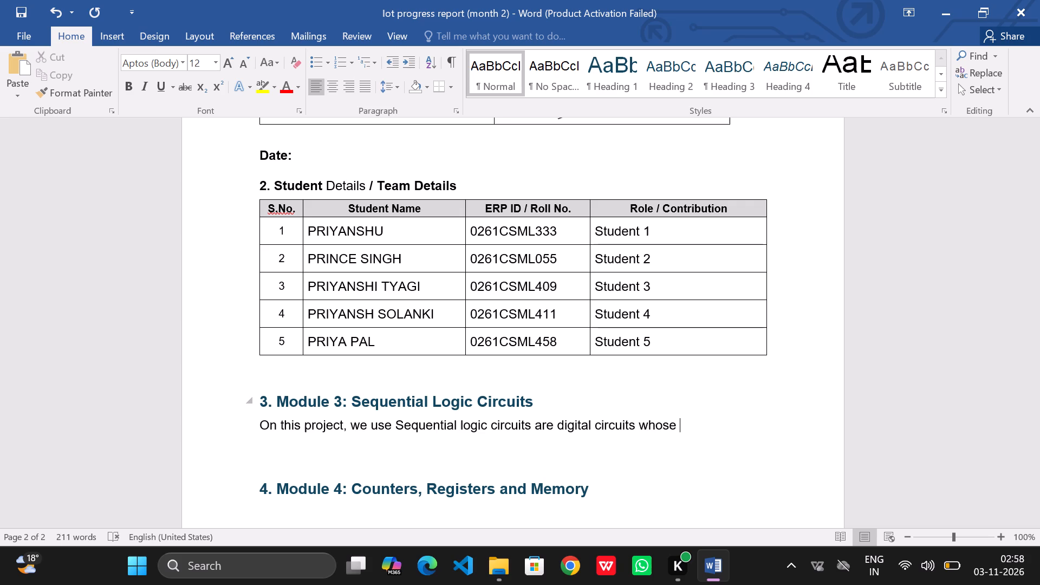
pyautogui.write('out')
pyautogui.press('space')
pyautogui.press('BackSpace')
pyautogui.write('pi')
pyautogui.press('BackSpace')
pyautogui.write('ut')
pyautogui.press('space')
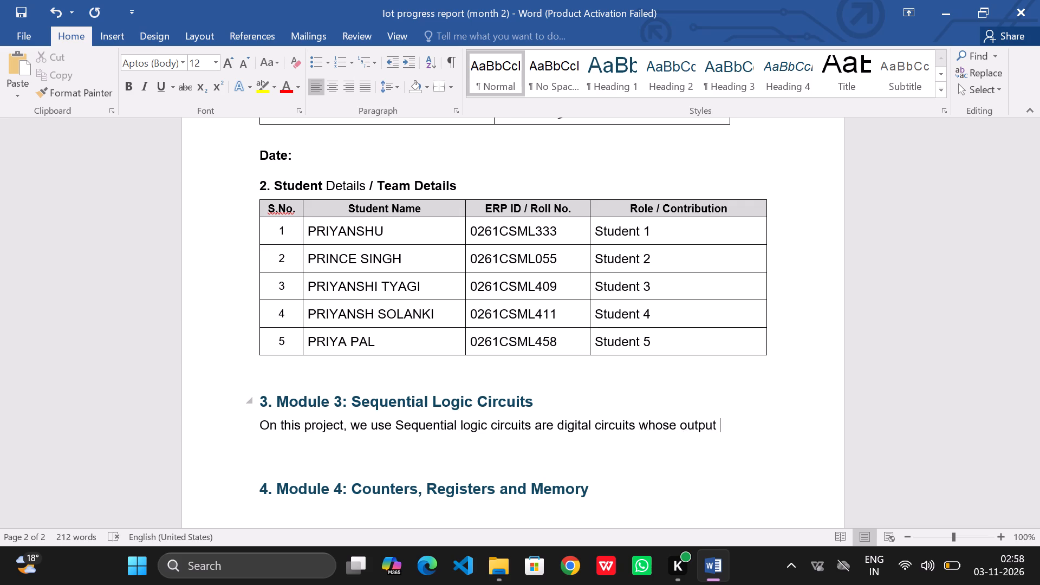
pyautogui.write('depends')
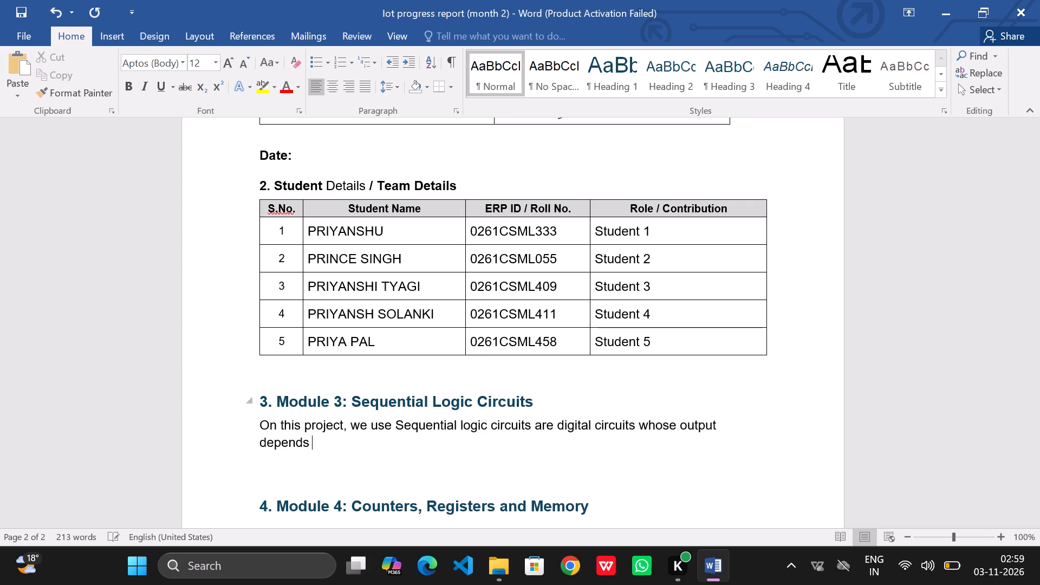
pyautogui.press('space')
pyautogui.write('on')
pyautogui.press('space')
pyautogui.write('both')
pyautogui.press('space')
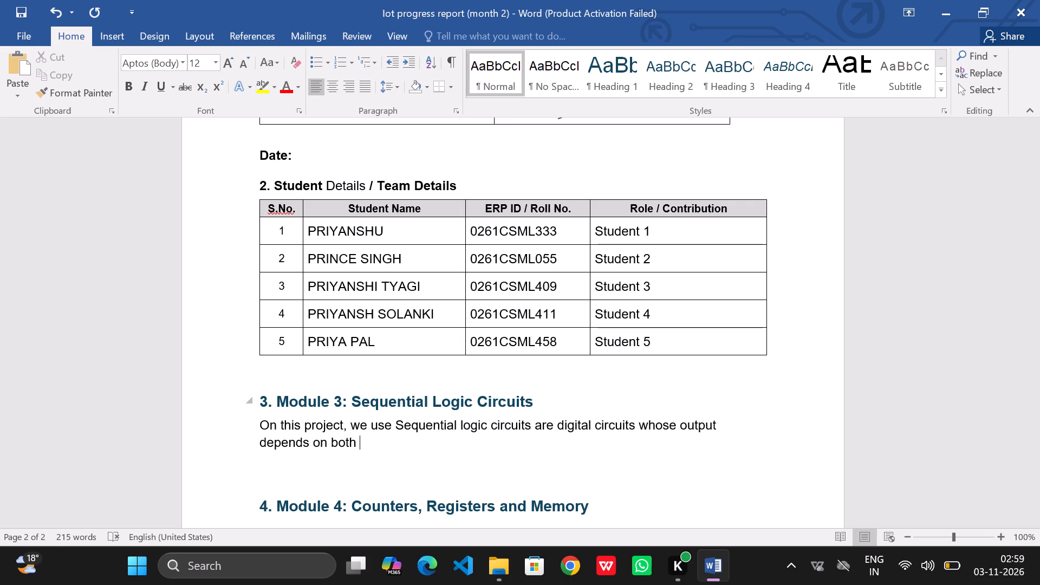
# Complete the first Module 3 sentence with "the present input and the previous state.".
pyautogui.write('the pres')
pyautogui.write('ent')
pyautogui.press('space')
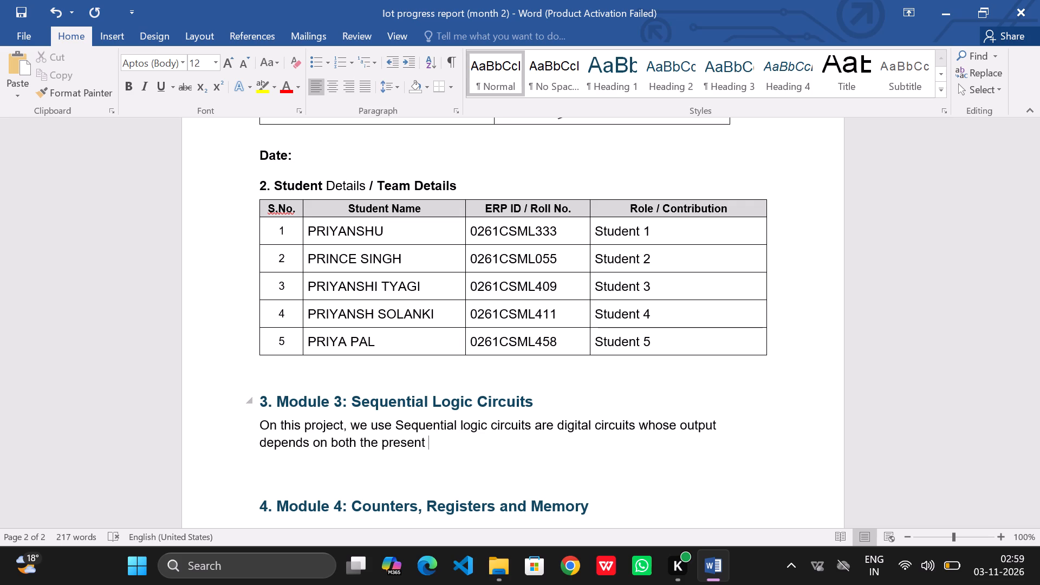
pyautogui.write('input')
pyautogui.press('space')
pyautogui.press('a')
pyautogui.write('nd')
pyautogui.press('space')
pyautogui.write('the pri')
pyautogui.press('BackSpace')
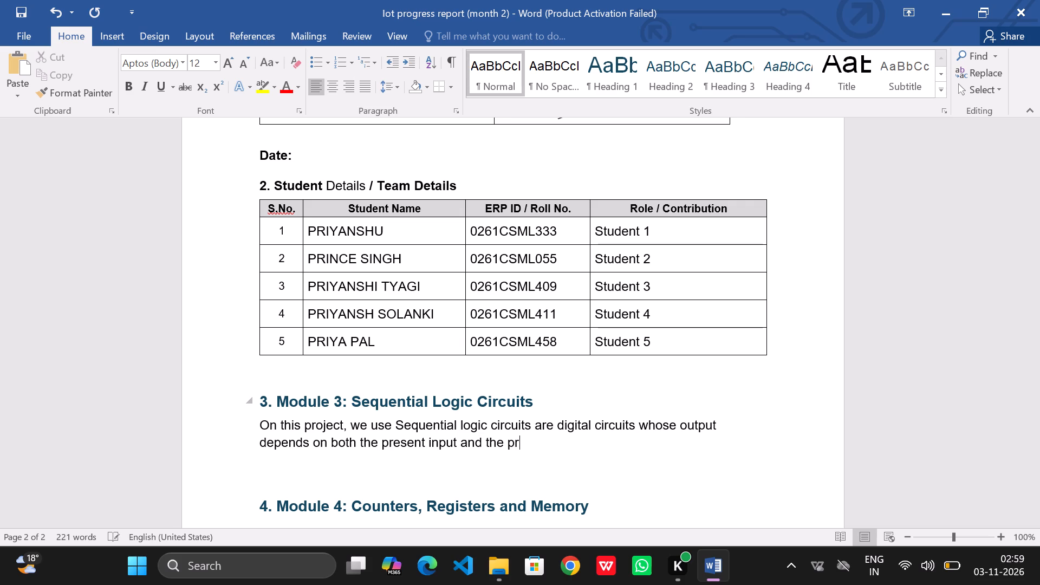
pyautogui.write('evio')
pyautogui.write('us state')
pyautogui.press('space')
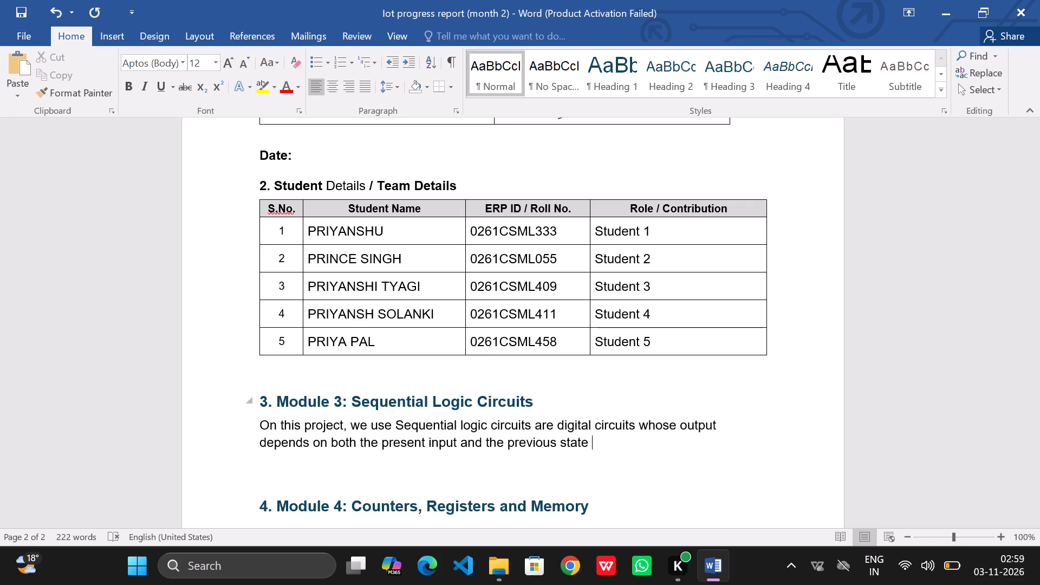
pyautogui.press('BackSpace')
pyautogui.write('.')
pyautogui.press('space')
# Start the second Module 3 sentence with "They uses memory elements".
pyautogui.write('They')
pyautogui.press('space')
pyautogui.write('uses')
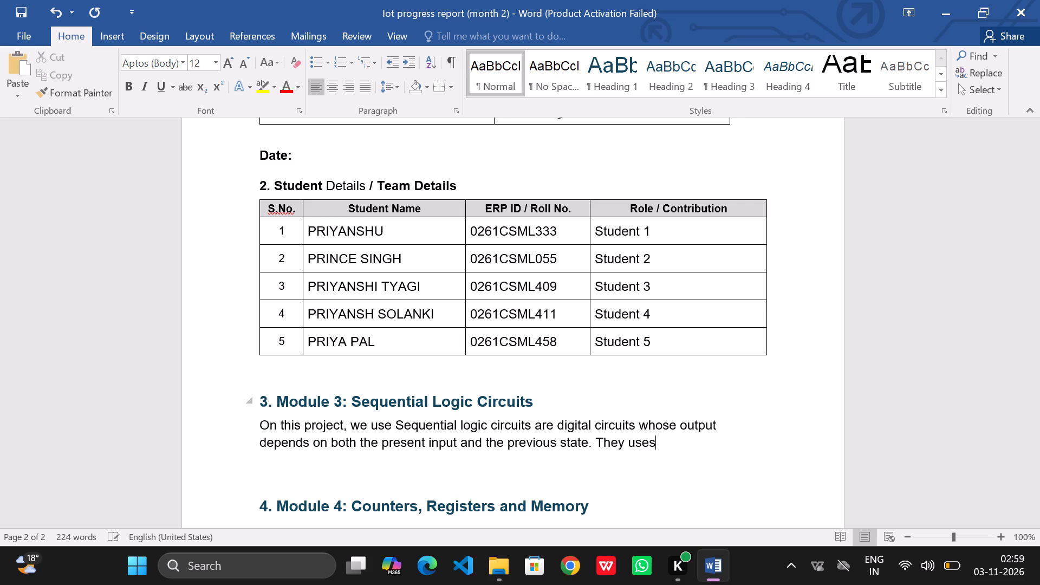
pyautogui.press('space')
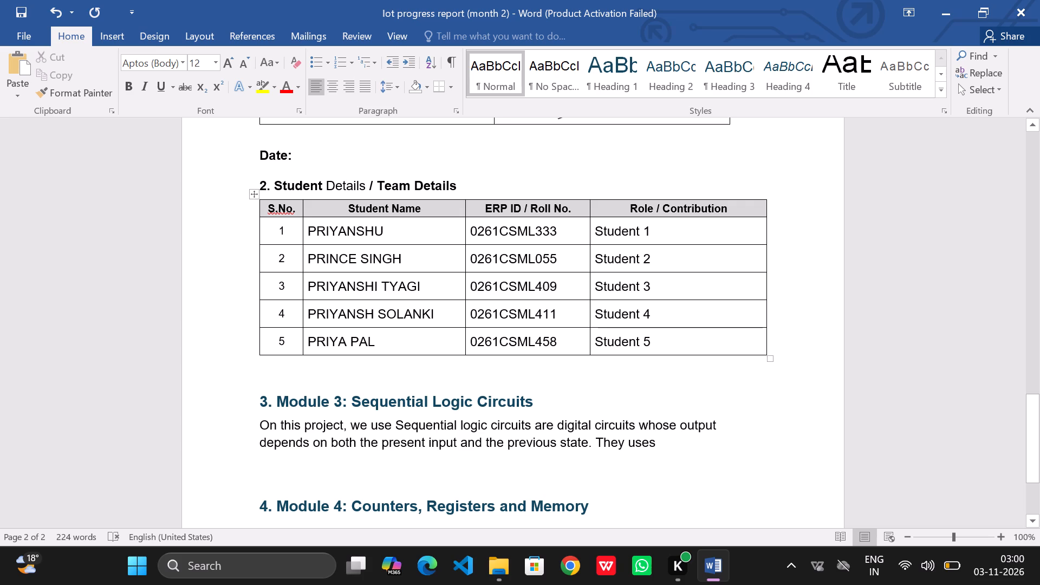
pyautogui.write('memory')
pyautogui.press('space')
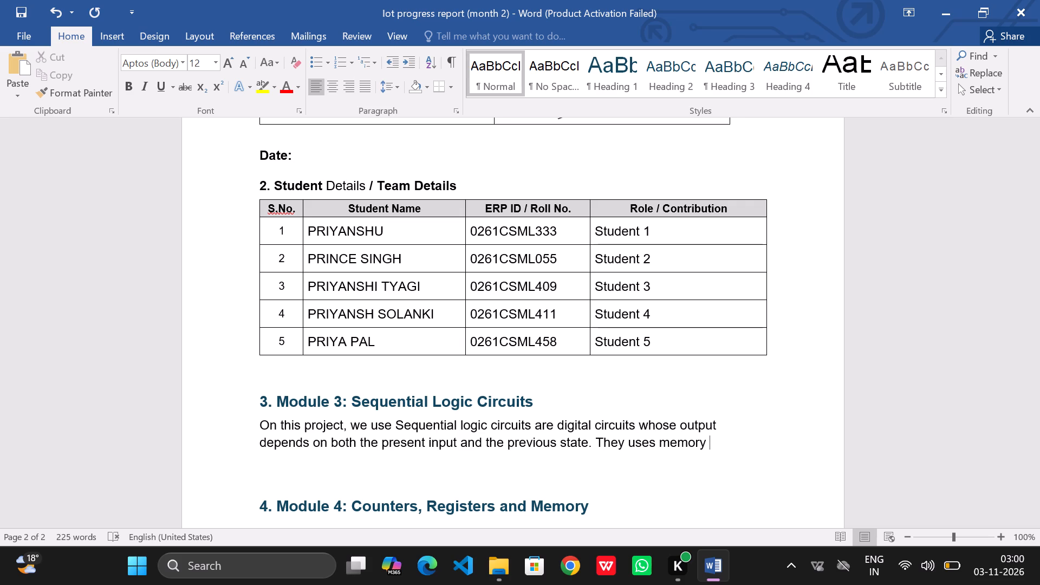
pyautogui.press('e')
pyautogui.write('lem')
pyautogui.write('e')
pyautogui.press('space')
pyautogui.press('BackSpace')
pyautogui.write('nyd')
pyautogui.press('BackSpace')
pyautogui.press('BackSpace')
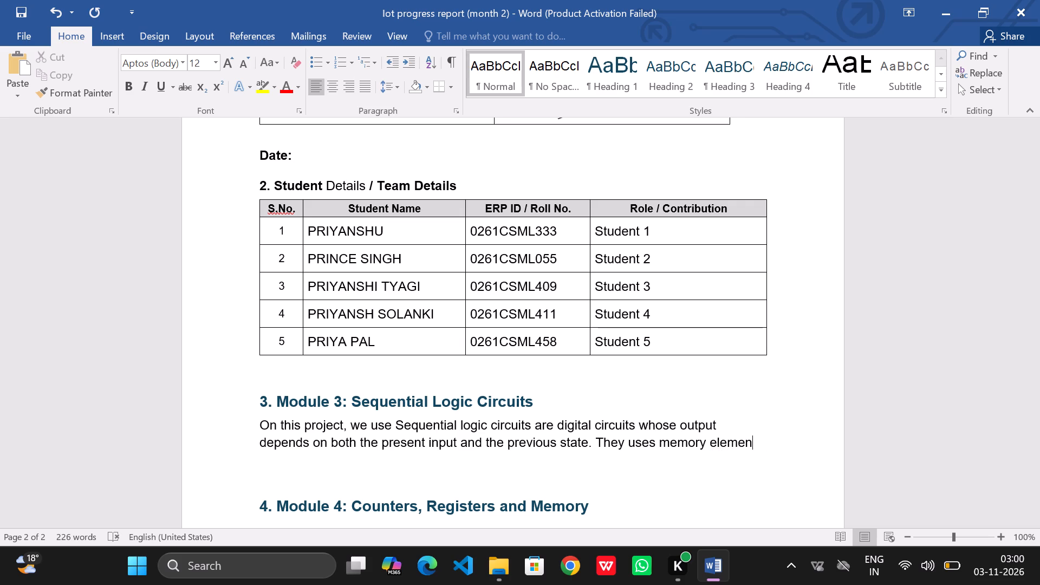
pyautogui.write('tys')
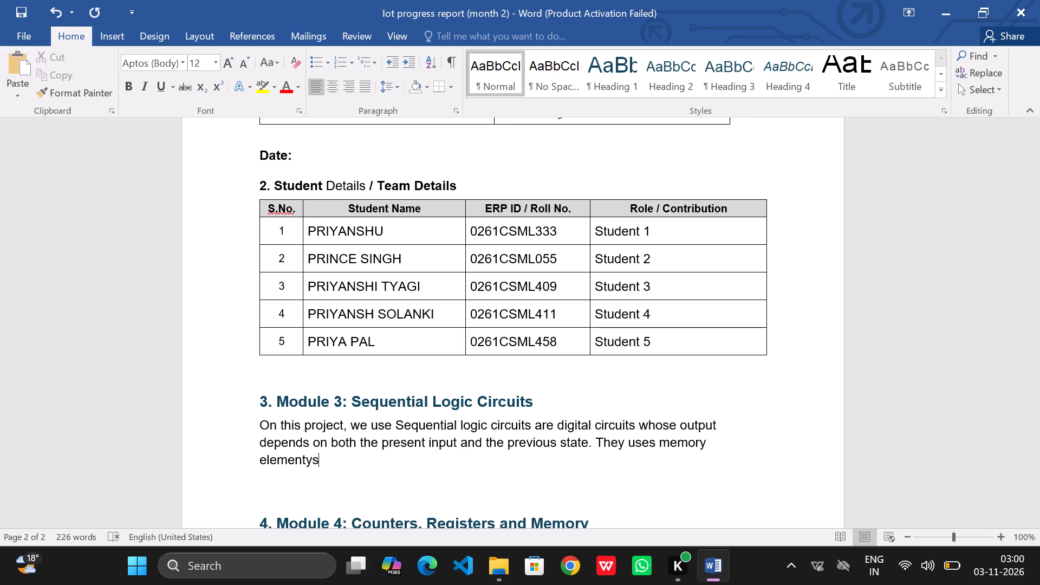
pyautogui.press('BackSpace')
pyautogui.press('BackSpace')
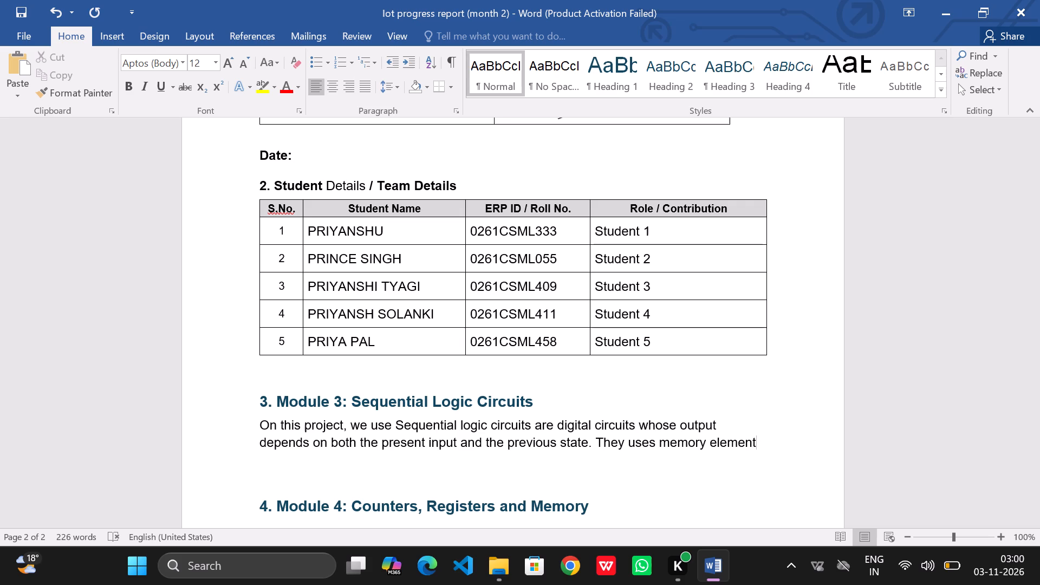
pyautogui.press('s')
pyautogui.press('space')
# Continue the second Module 3 sentence with "such as Flip-flop".
pyautogui.write('suc')
pyautogui.write('h as')
pyautogui.press('space')
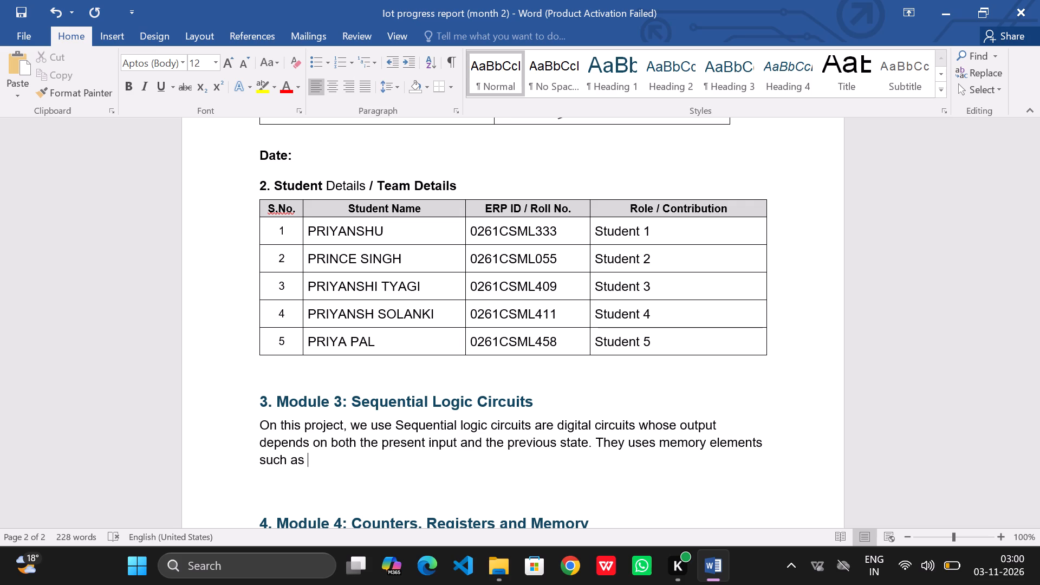
pyautogui.hotkey('shift', 'f')
pyautogui.write('lip')
pyautogui.press('-')
pyautogui.write('flo')
pyautogui.press('f')
pyautogui.press('BackSpace')
pyautogui.press('p')
# Change the capital F of "Flip-flop" to lowercase in the Module 3 paragraph.
pyautogui.press('Left')
pyautogui.press('Left')
pyautogui.press('Left')
pyautogui.press('Left')
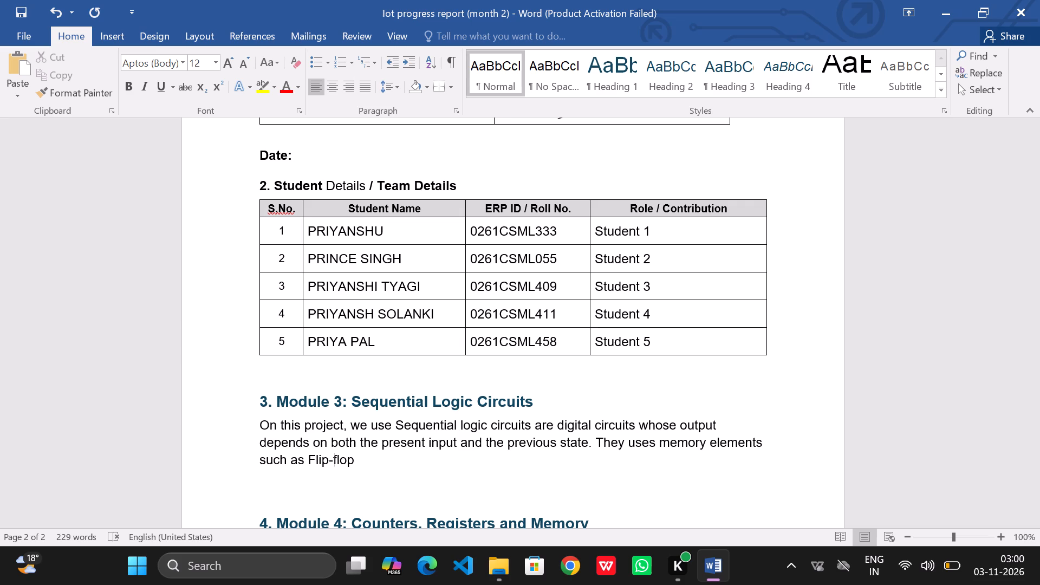
pyautogui.press('Left')
pyautogui.press('Left')
pyautogui.press('Left')
pyautogui.press('Left')
pyautogui.press('BackSpace')
pyautogui.press('f')
# Complete the second Module 3 sentence after "flip-flop" with "to store information.".
pyautogui.press('Right')
pyautogui.press('Right')
pyautogui.press('Right')
pyautogui.press('Right')
pyautogui.press('Right')
pyautogui.press('Right')
pyautogui.press('Right')
pyautogui.press('Right')
pyautogui.press('space')
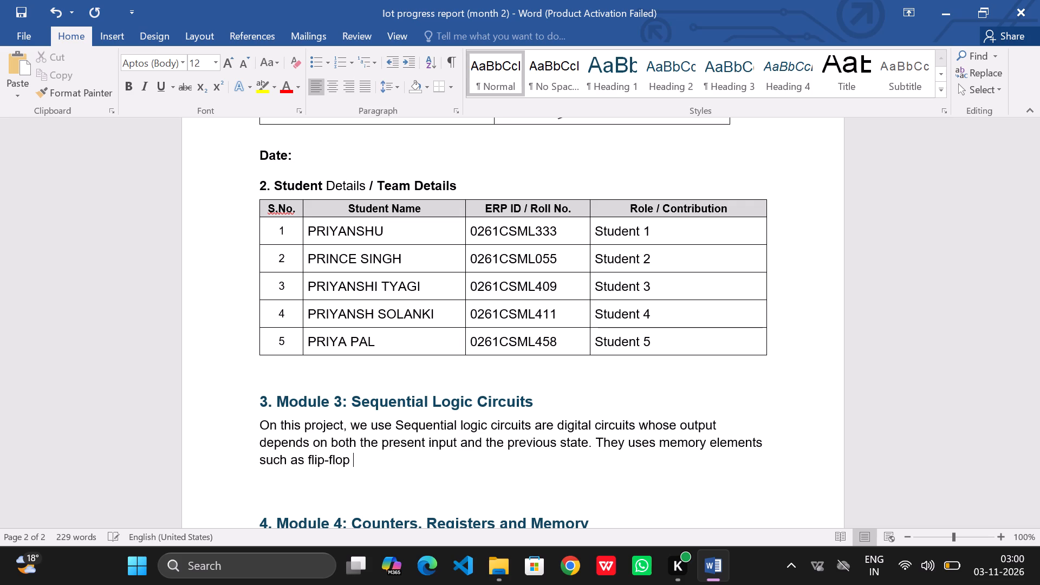
pyautogui.write('to')
pyautogui.press('space')
pyautogui.write('store informay')
pyautogui.press('BackSpace')
pyautogui.write('tion')
pyautogui.press('space')
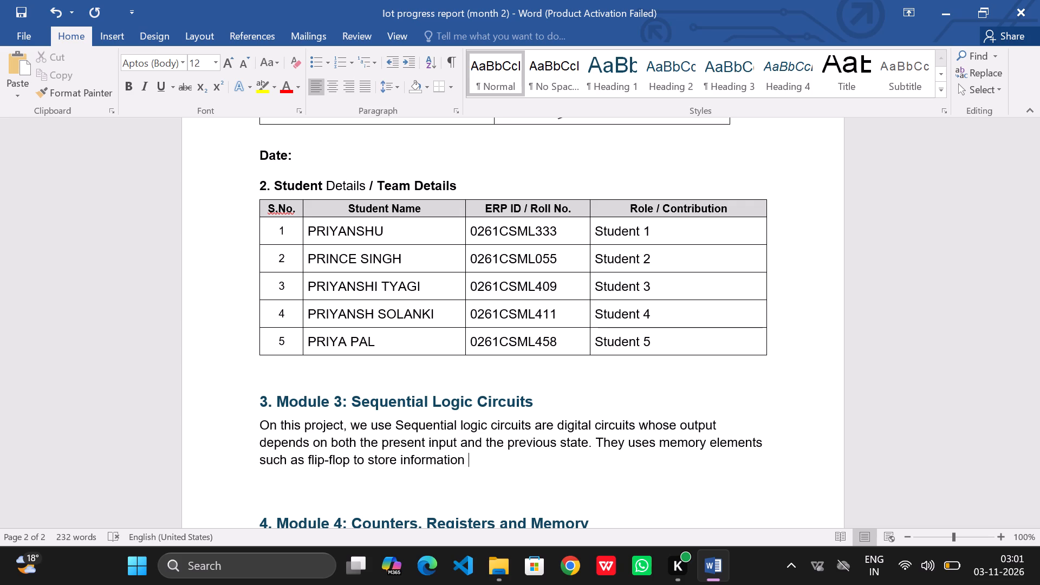
pyautogui.press('BackSpace')
pyautogui.press('.')
# Begin a new paragraph in the Module 3 section with "In our Smart Delivery Route Planner,".
pyautogui.press('Return')
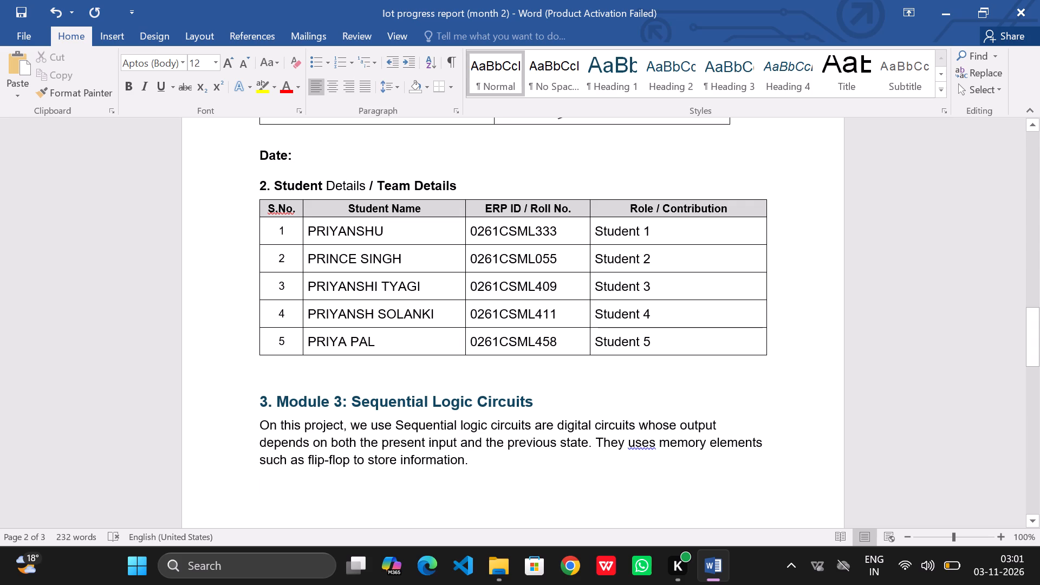
pyautogui.write('In our sma')
pyautogui.press('BackSpace')
pyautogui.press('BackSpace')
pyautogui.press('BackSpace')
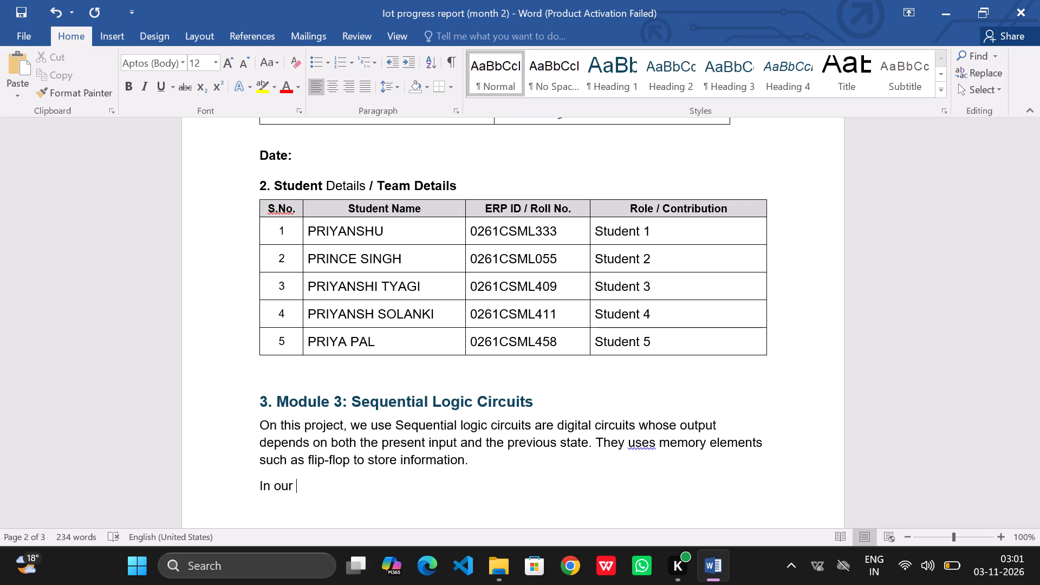
pyautogui.write('Smart')
pyautogui.press('space')
pyautogui.write('DElivery')
pyautogui.press('space')
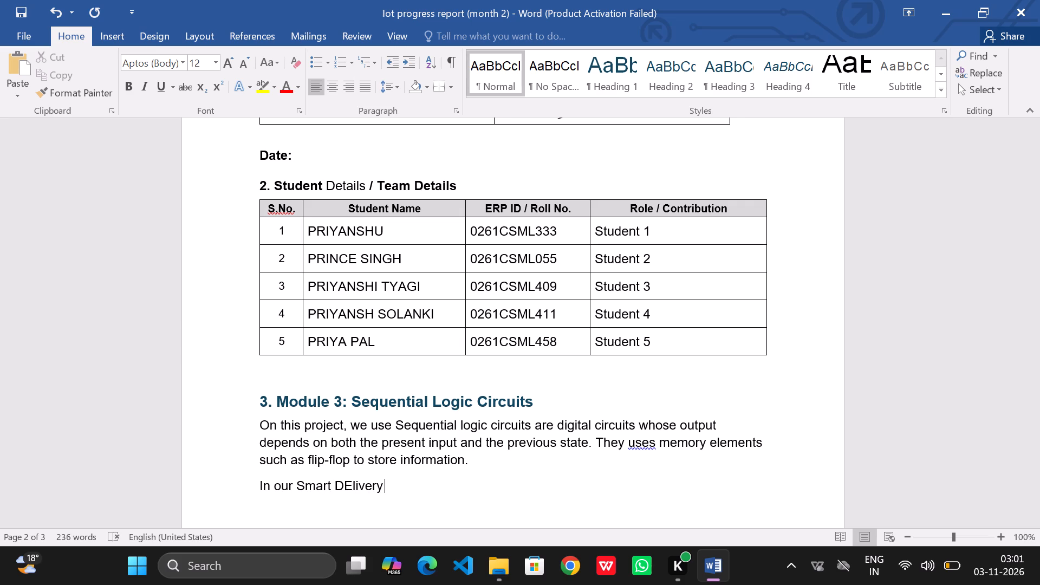
pyautogui.write('Route p')
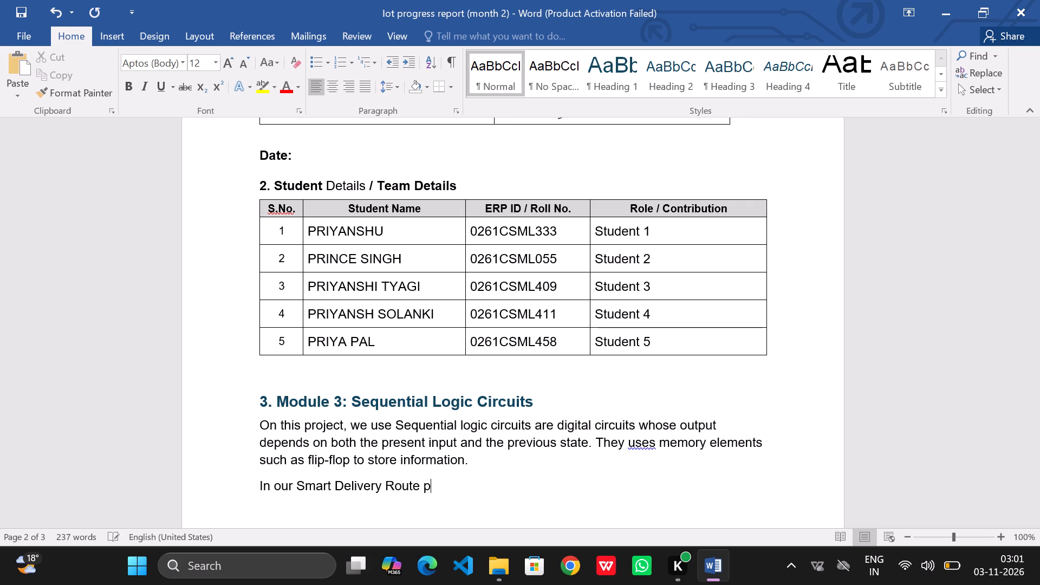
pyautogui.press('BackSpace')
pyautogui.write('Planner')
pyautogui.write(',')
pyautogui.press('space')
pyautogui.press('BackSpace')
pyautogui.press('BackSpace')
pyautogui.write(',')
pyautogui.press('space')
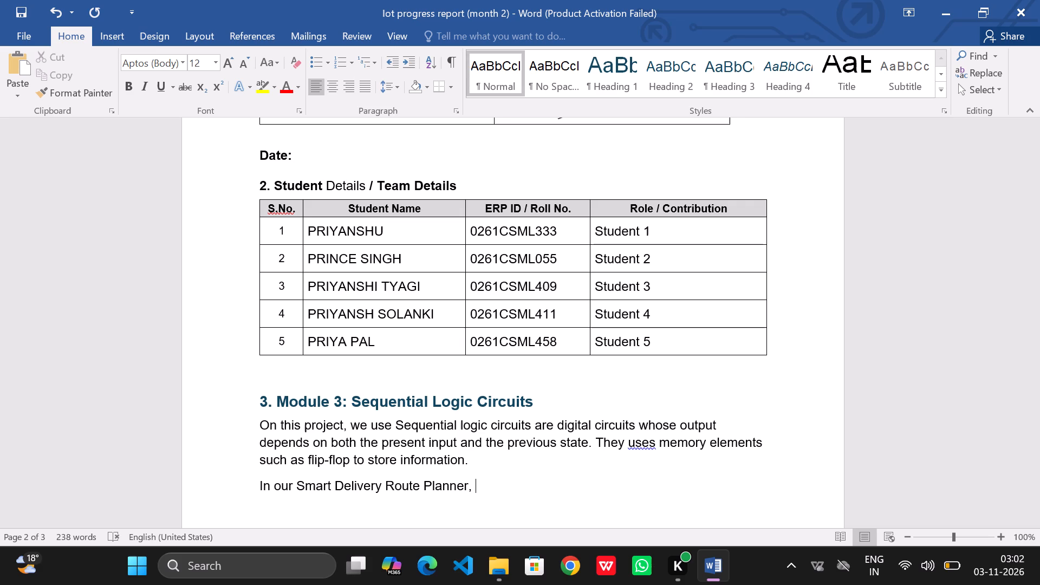
# Continue the new Module 3 paragraph with "Sequential circuits", keeping the second word in lowercase.
pyautogui.write('Se')
pyautogui.write('quenti')
pyautogui.write('al')
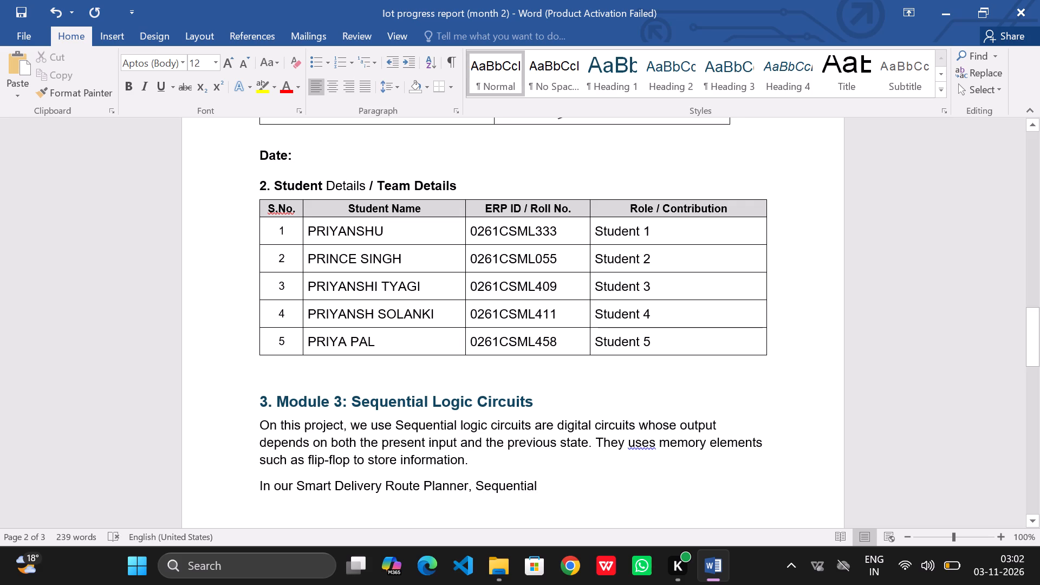
pyautogui.press('space')
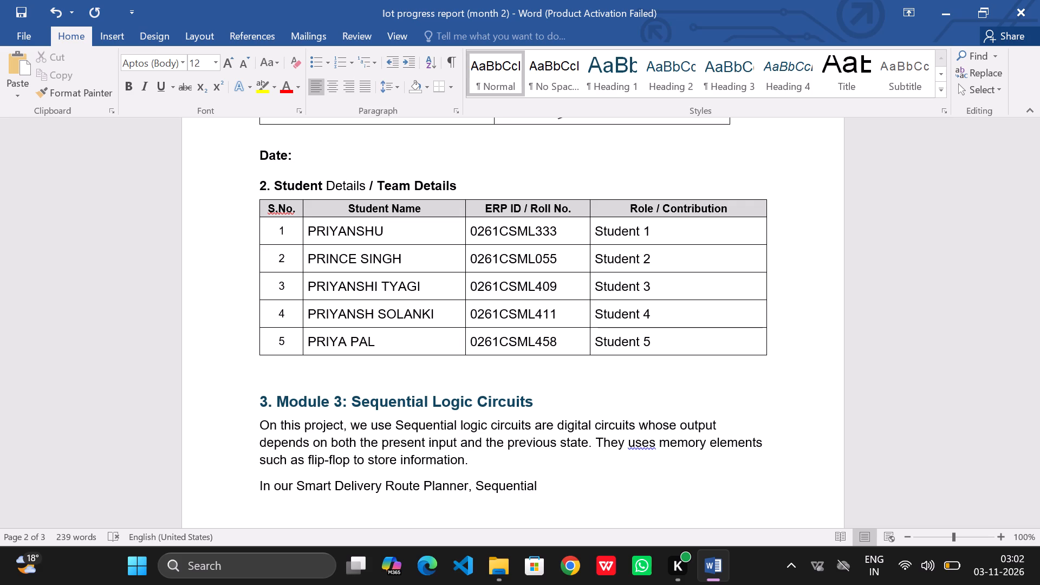
pyautogui.write('Ci')
pyautogui.press('BackSpace')
pyautogui.press('BackSpace')
pyautogui.press('c')
pyautogui.write('ir')
pyautogui.write('cuits')
# Extend the sentence after "Sequential circuits" with "can be used to".
pyautogui.press('space')
pyautogui.write('can')
pyautogui.press('space')
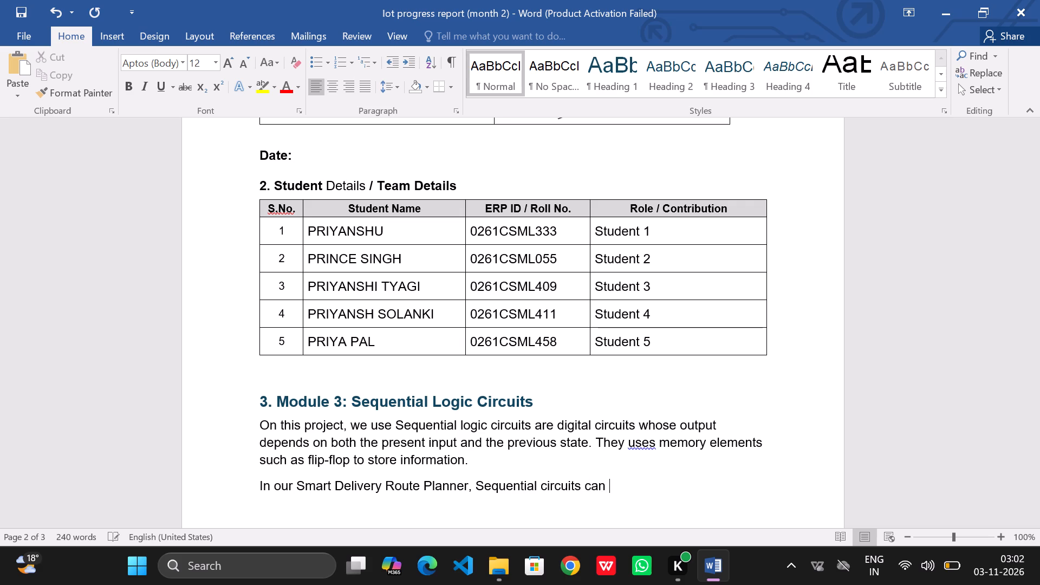
pyautogui.write('be')
pyautogui.press('space')
pyautogui.write('used')
pyautogui.press('space')
pyautogui.write('to')
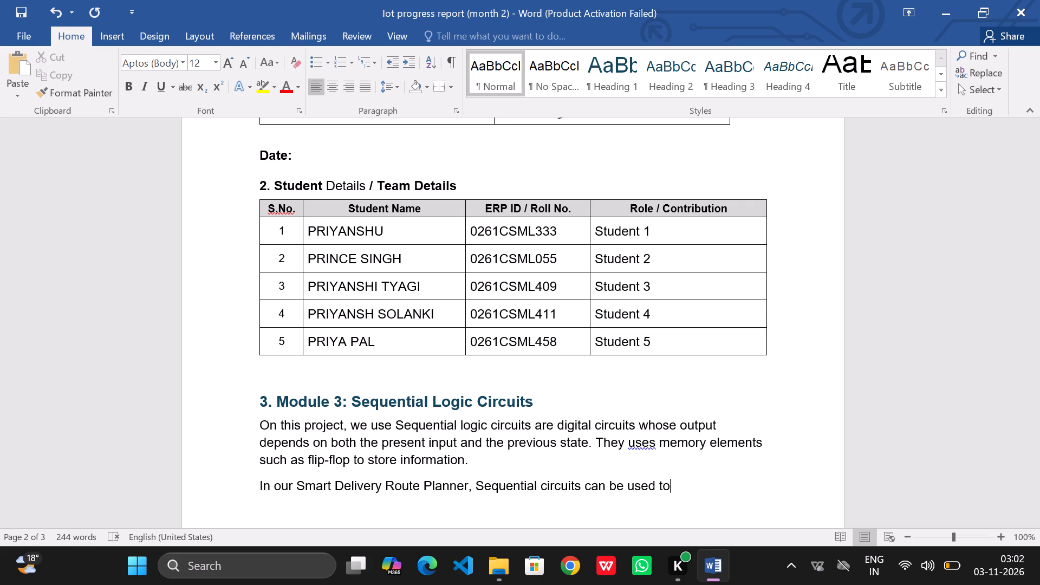
# Add the word "remember" after "can be used to", correcting its spelling and returning to the end of the line.
pyautogui.press('space')
pyautogui.write('rembe')
pyautogui.press('r')
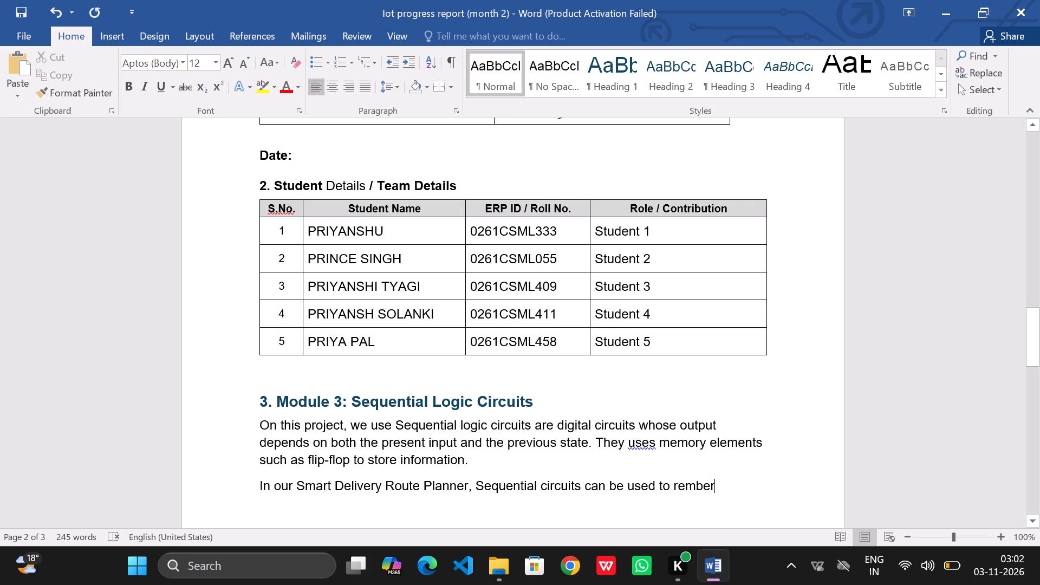
pyautogui.press('Left')
pyautogui.press('Left')
pyautogui.press('Left')
pyautogui.write('em')
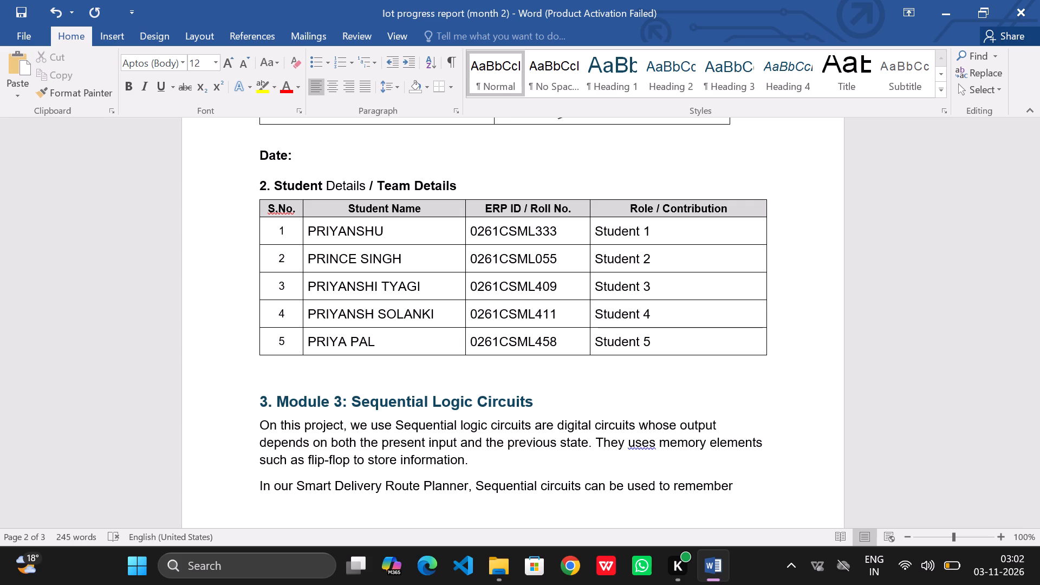
pyautogui.press('Right')
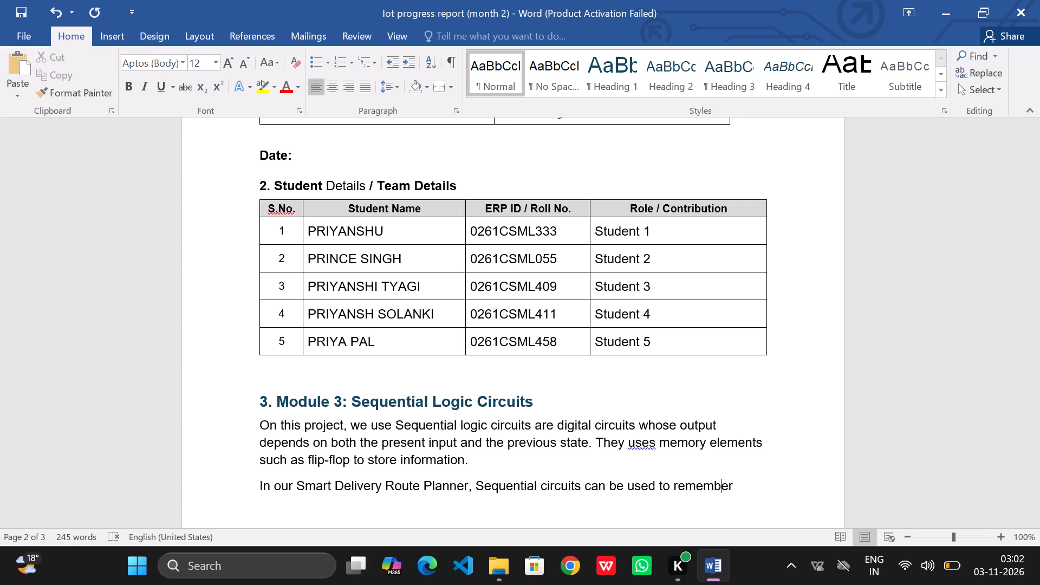
pyautogui.press('Right')
pyautogui.press('Right')
pyautogui.rightClick(476, 430)
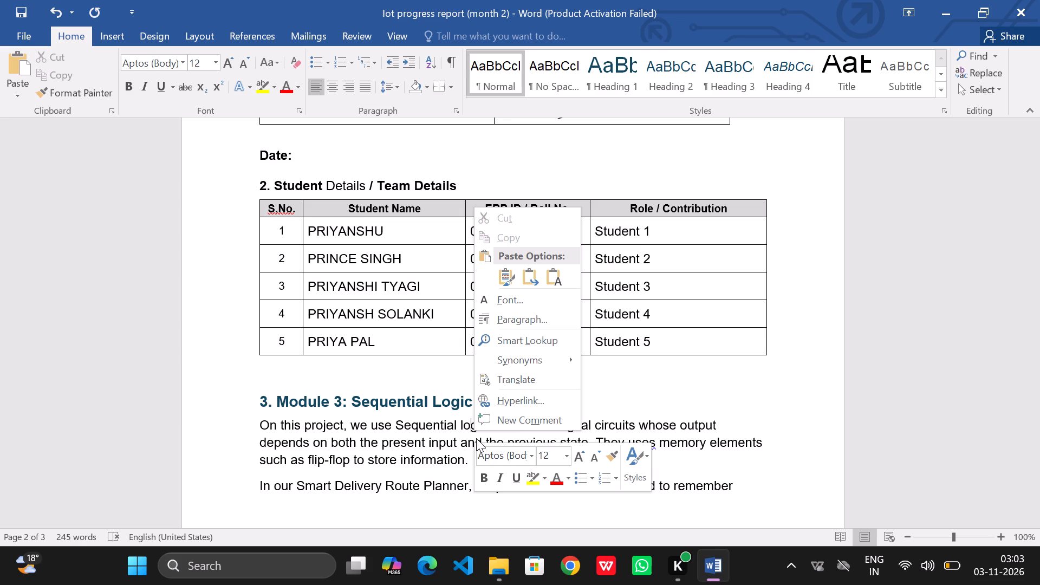
pyautogui.click(872, 485)
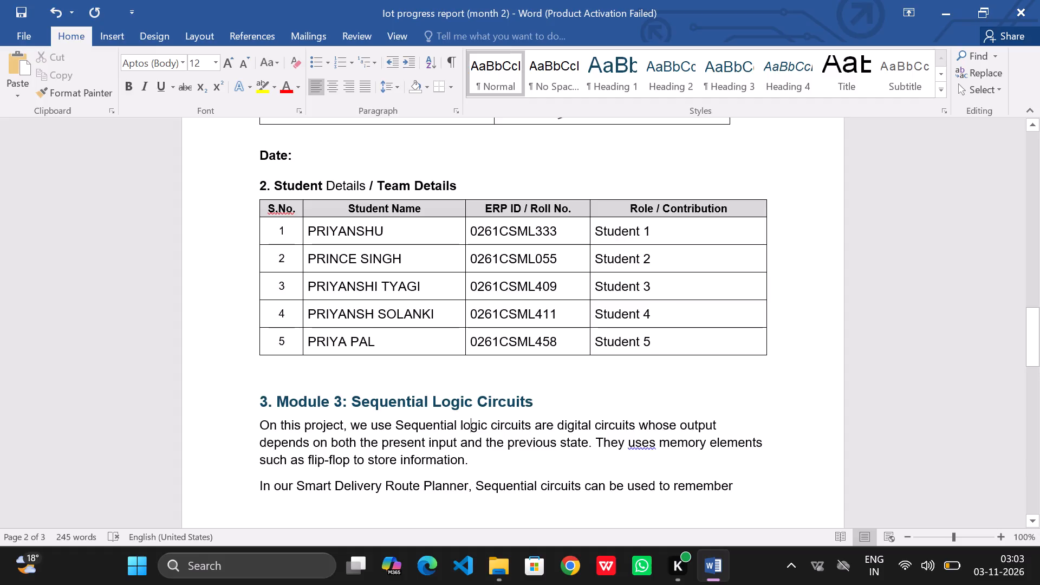
pyautogui.click(747, 487)
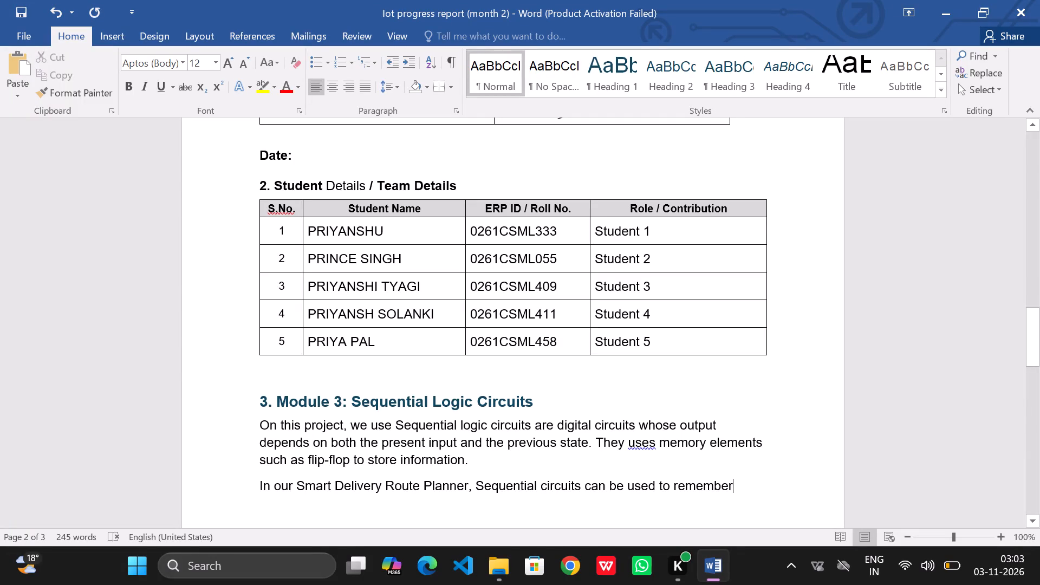
# Continue the sentence after "remember" with "the current delivery status".
pyautogui.press('space')
pyautogui.write('the cur')
pyautogui.write('rent')
pyautogui.press('space')
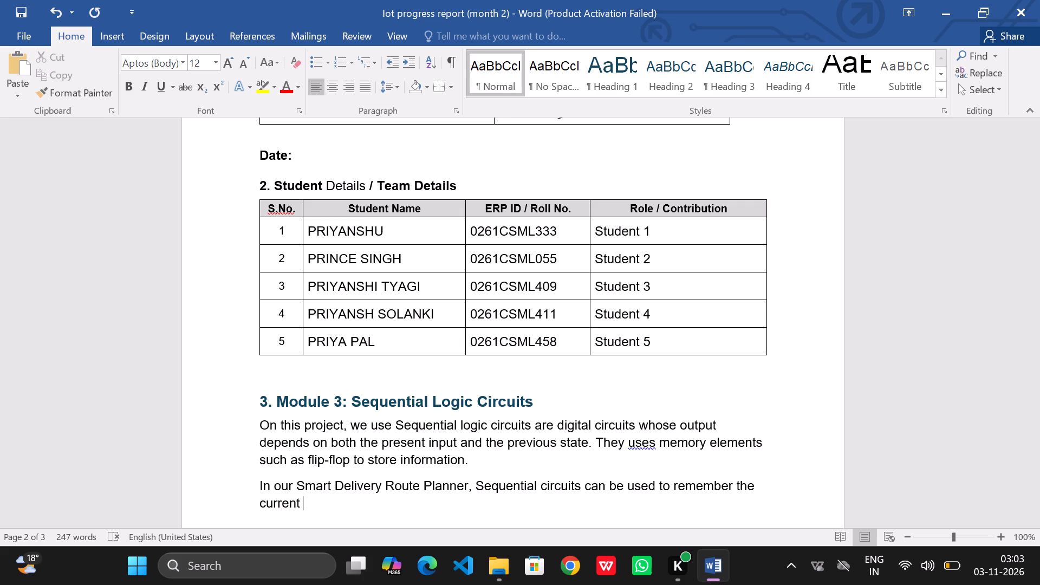
pyautogui.write('delivery')
pyautogui.press('space')
pyautogui.write('status')
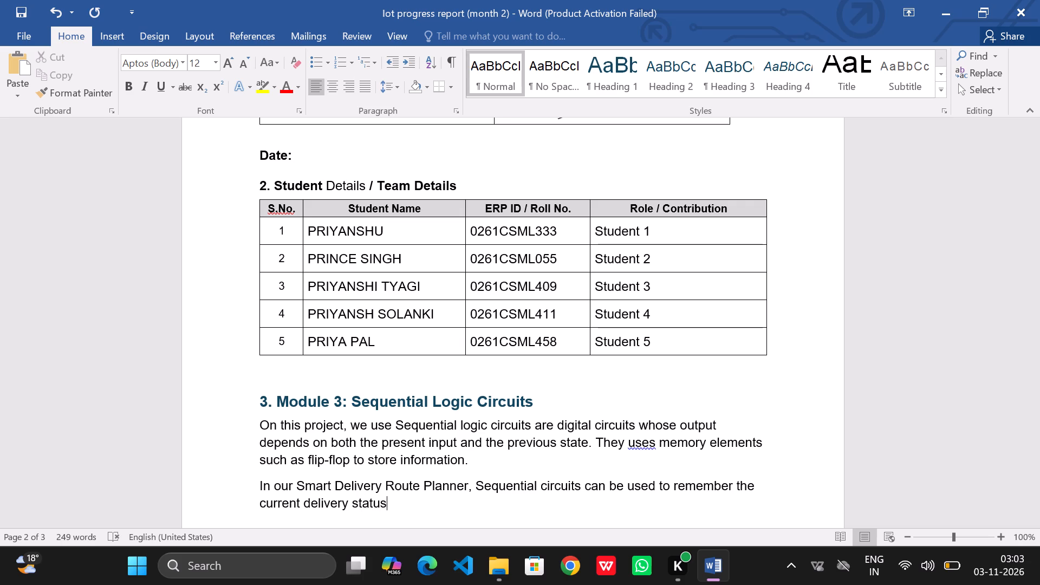
# Continue the sentence after "current delivery status" with ", such as wgeather a parcel is waiting".
pyautogui.write(',')
pyautogui.press('space')
pyautogui.write('such')
pyautogui.press('space')
pyautogui.write('as')
pyautogui.press('space')
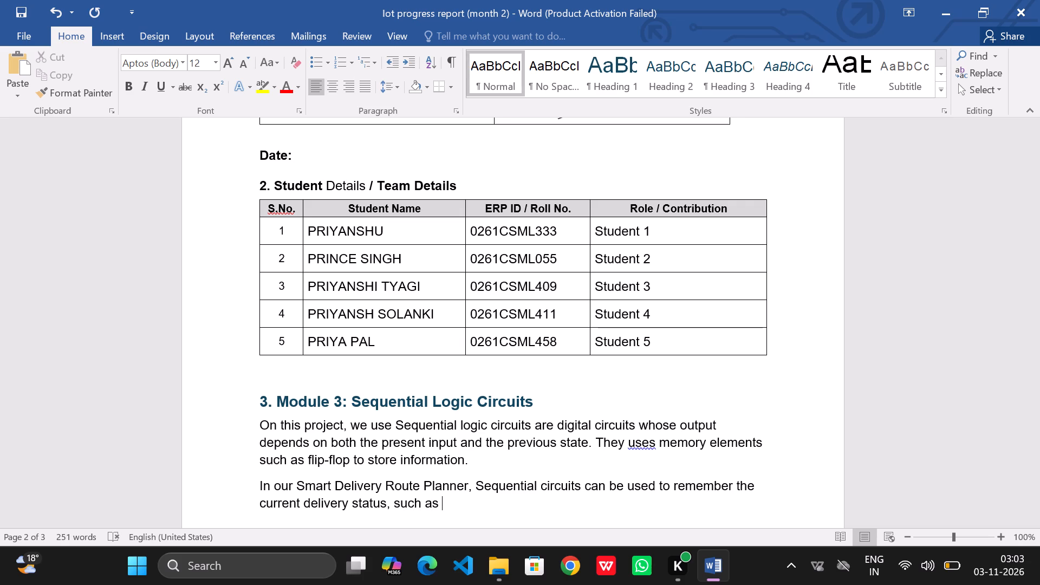
pyautogui.write('wgeather')
pyautogui.press('space')
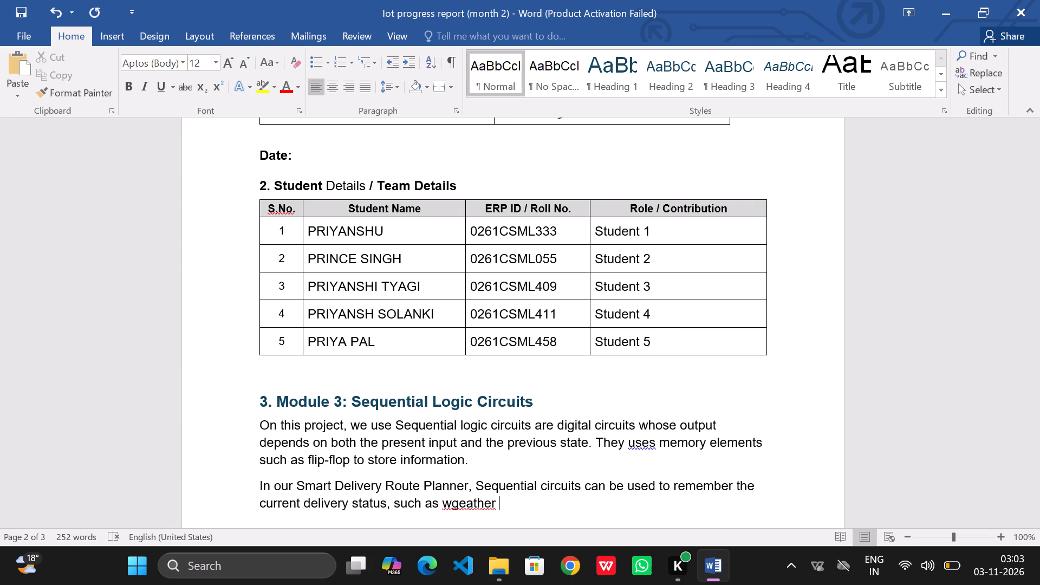
pyautogui.write('a o')
pyautogui.press('BackSpace')
pyautogui.write('parcel')
pyautogui.press('space')
pyautogui.write('is waiting')
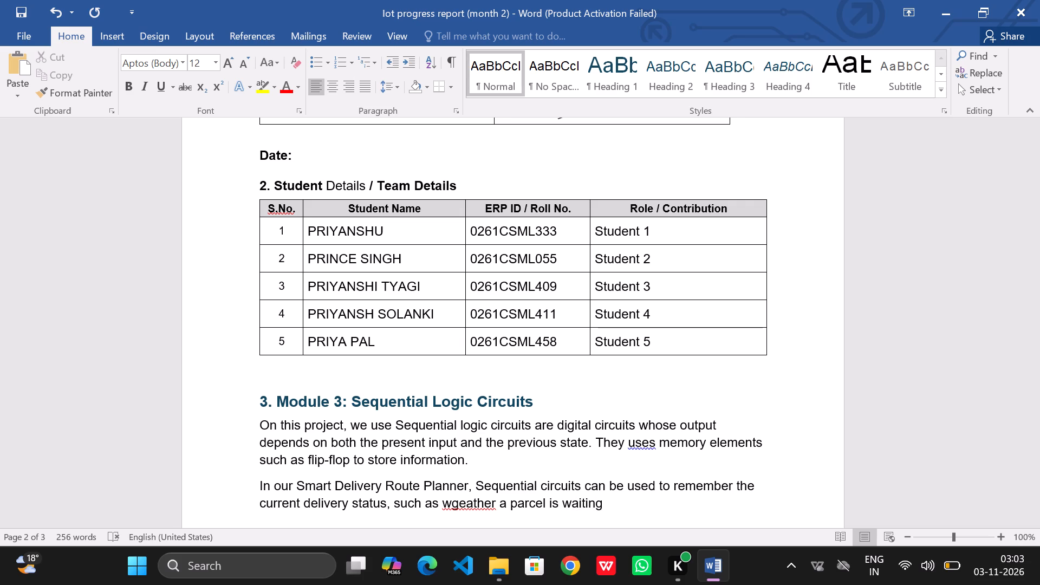
# Extend the sentence after "a parcel is waiting" with ", out for delivery", leaving no trailing space.
pyautogui.write(', out')
pyautogui.press('space')
pyautogui.write('for')
pyautogui.press('space')
pyautogui.write('delivery')
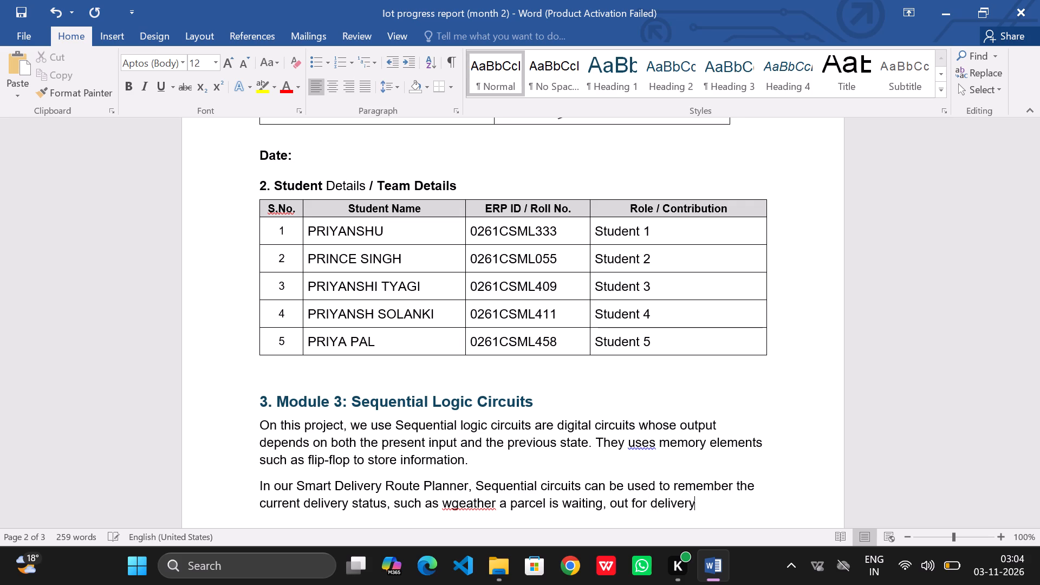
pyautogui.press('space')
pyautogui.press('BackSpace')
# Finish the second Module 3 paragraph with ", or successfully delivered." and start a new empty paragraph below it.
pyautogui.write(', or')
pyautogui.press('space')
pyautogui.press('s')
pyautogui.press('u')
pyautogui.write('ccesfi')
pyautogui.press('BackSpace')
pyautogui.write('ul')
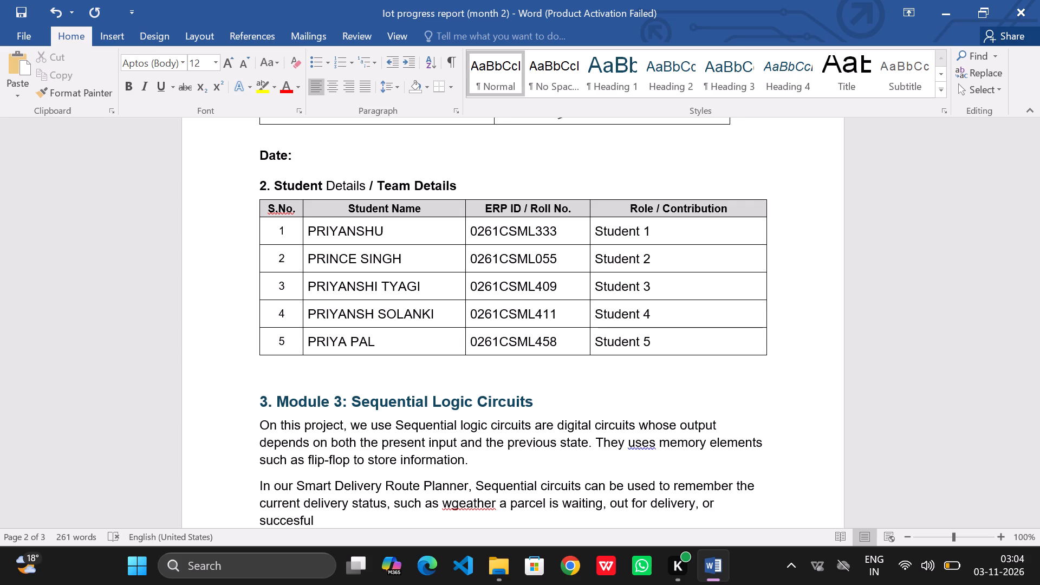
pyautogui.write('ly')
pyautogui.press('space')
pyautogui.write('delivered')
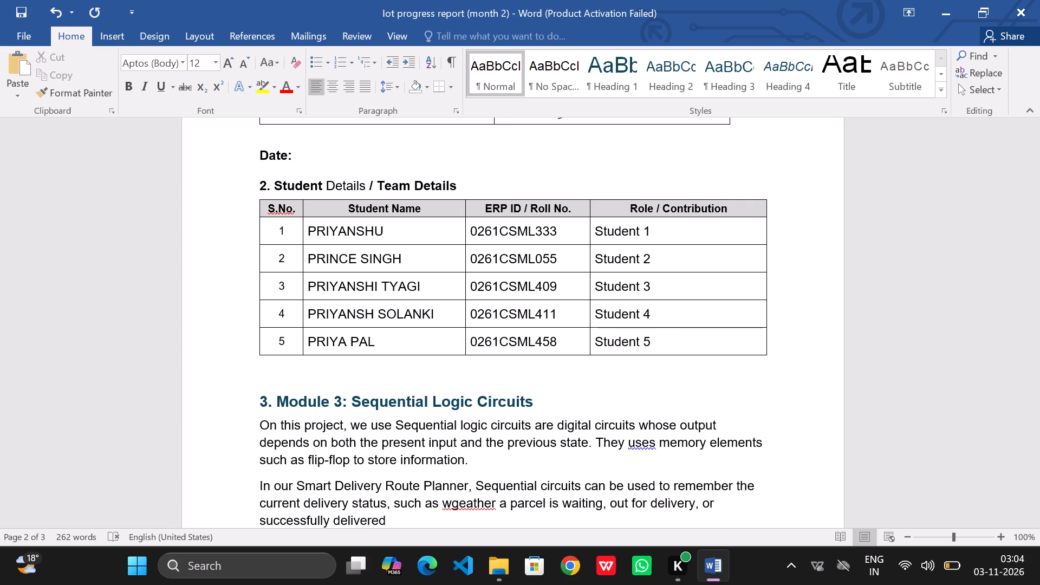
pyautogui.press('.')
pyautogui.press('Return')
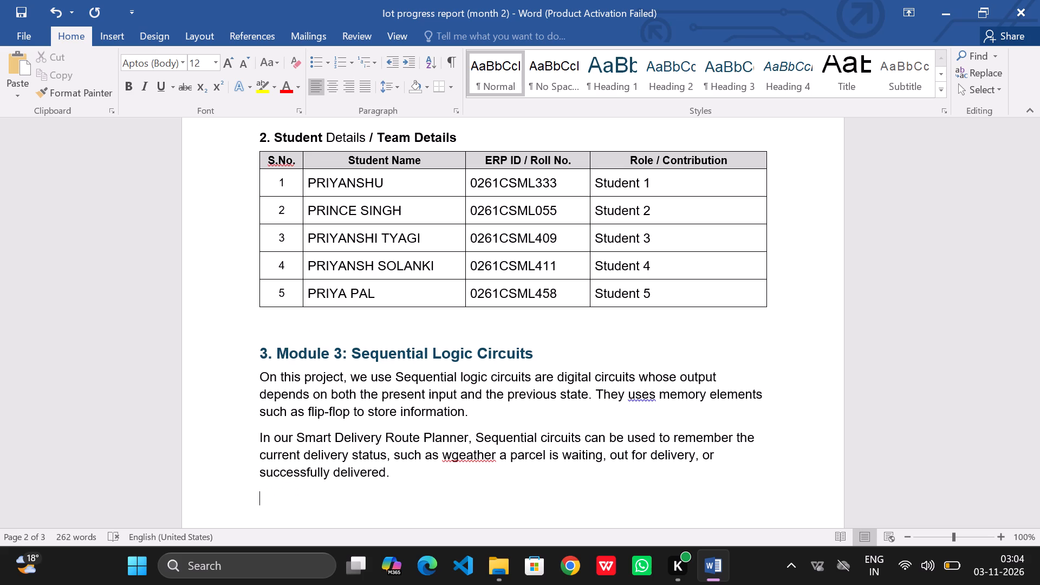
# Save the Iot progress report (month 2) document and close Word.
pyautogui.hotkey('ctrl', 's')
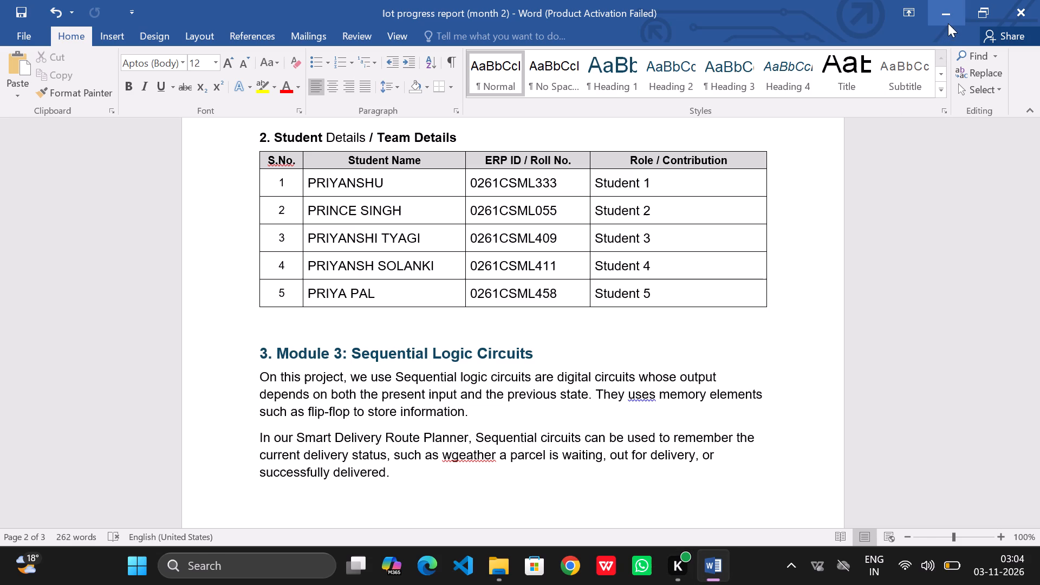
pyautogui.click(1023, 21)
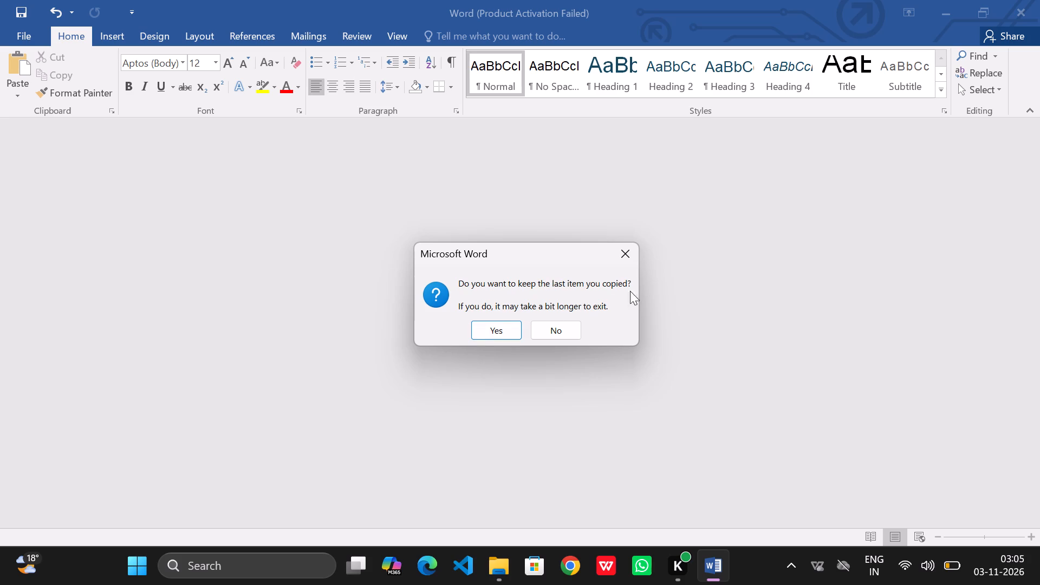
pyautogui.click(636, 248)
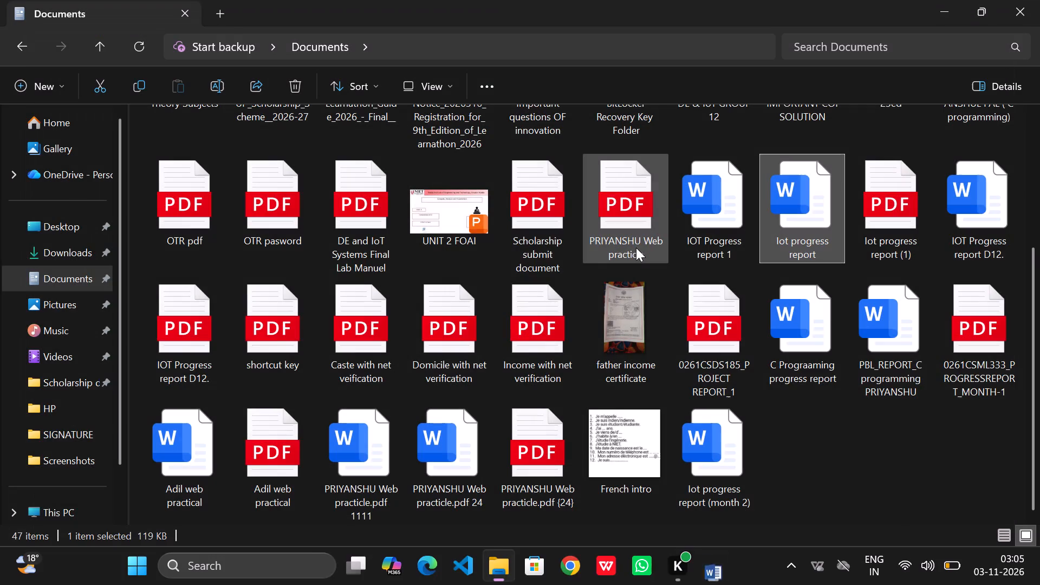